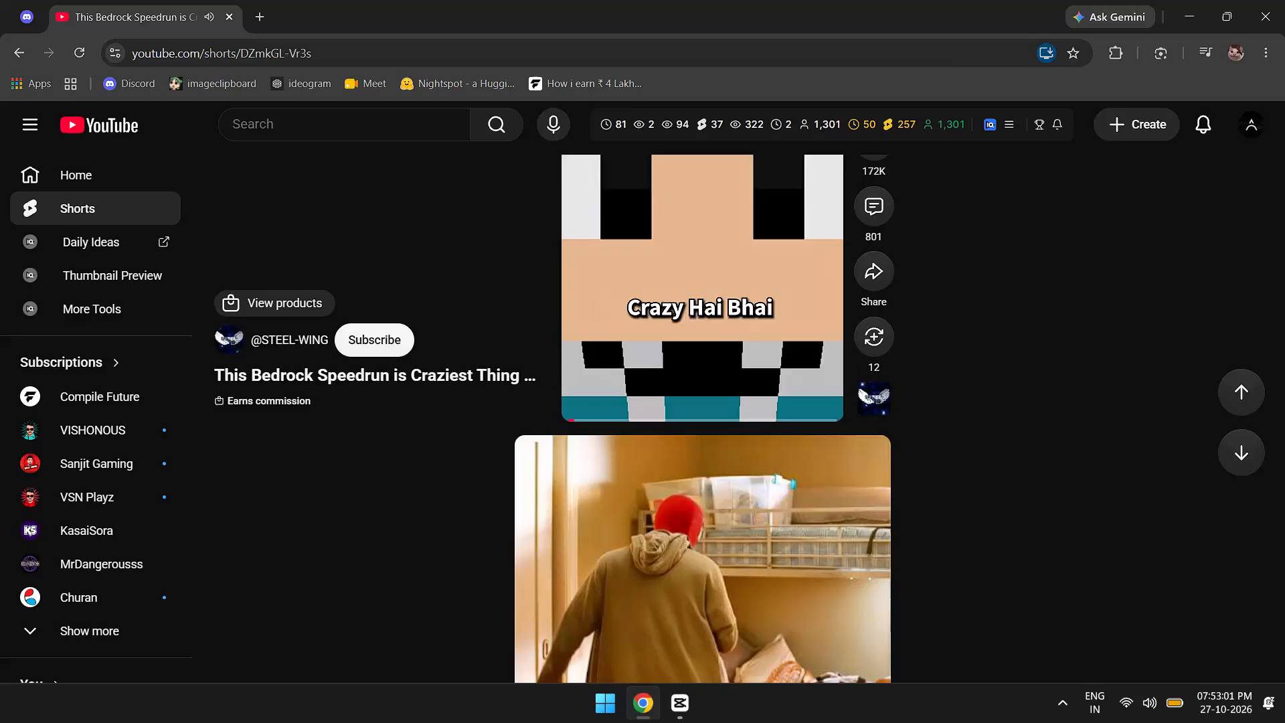
Monitor the progress of project 1027's video export in CapCut while a YouTube Short plays in Chrome.
key(alt+Tab)
key(alt+Tab)
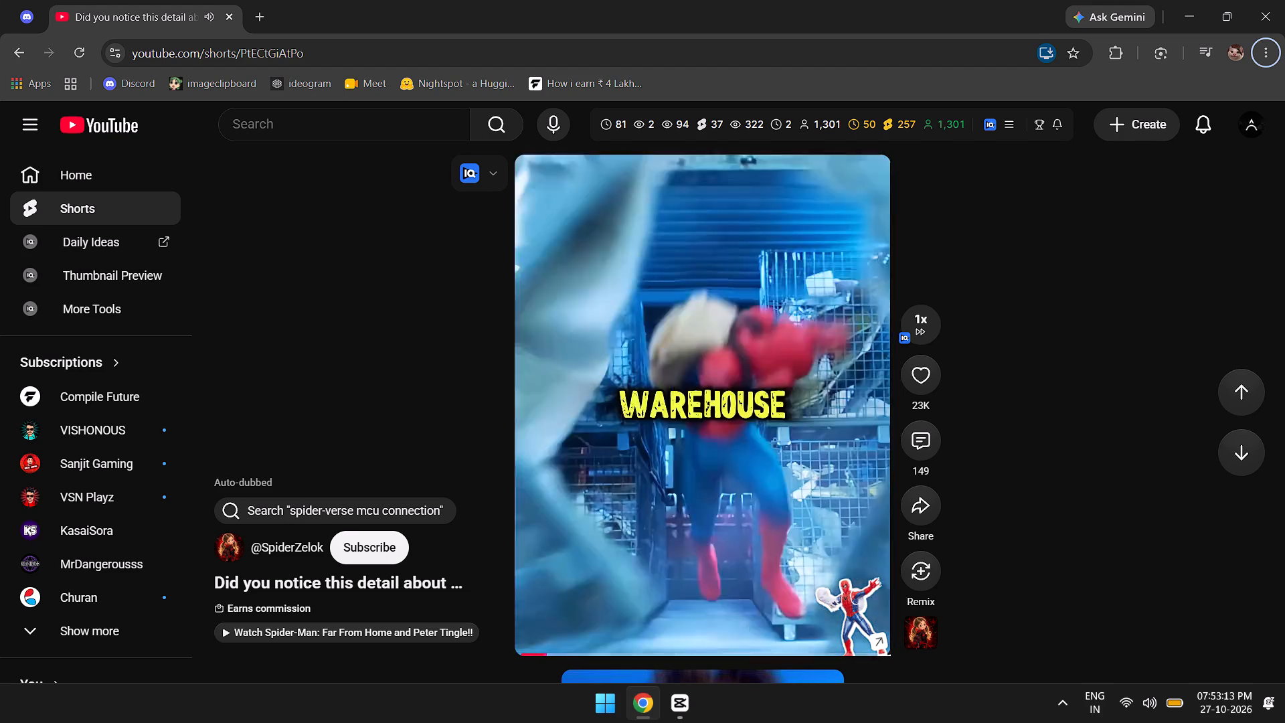
click(466, 392)
key(alt+Tab)
key(alt+Tab)
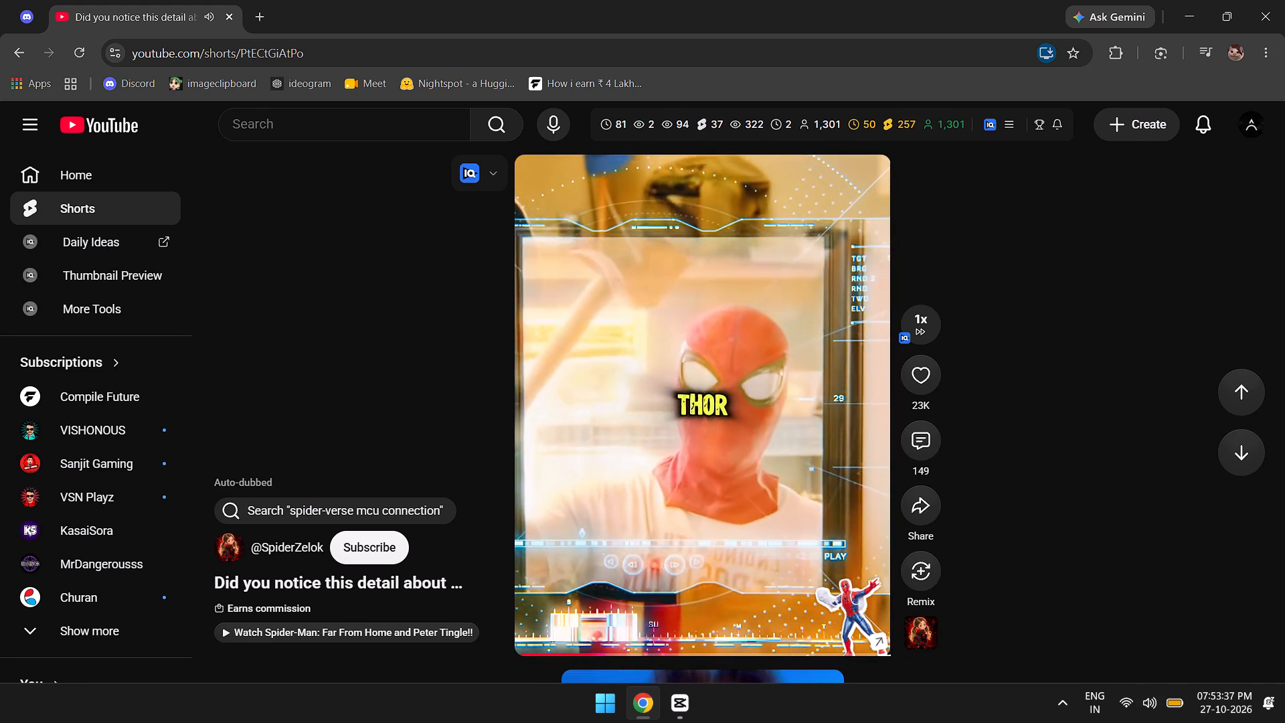
key(alt+Tab)
key(alt+Tab)
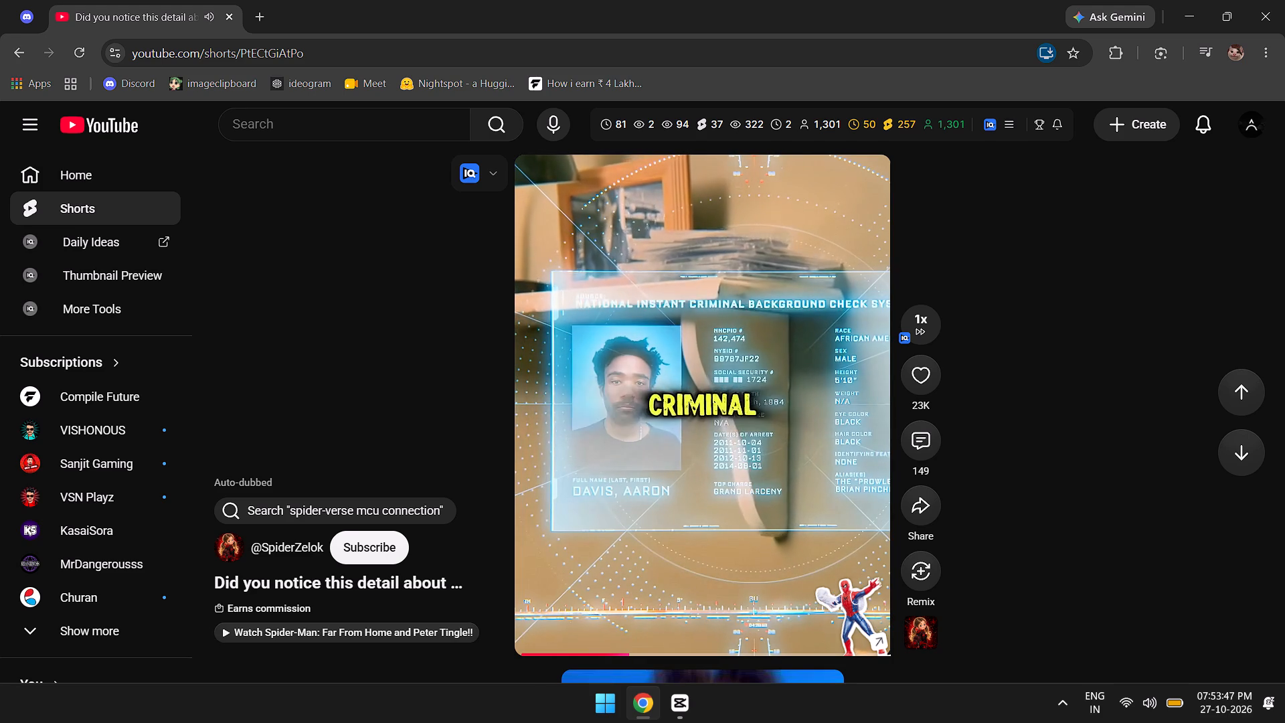
key(alt+Tab)
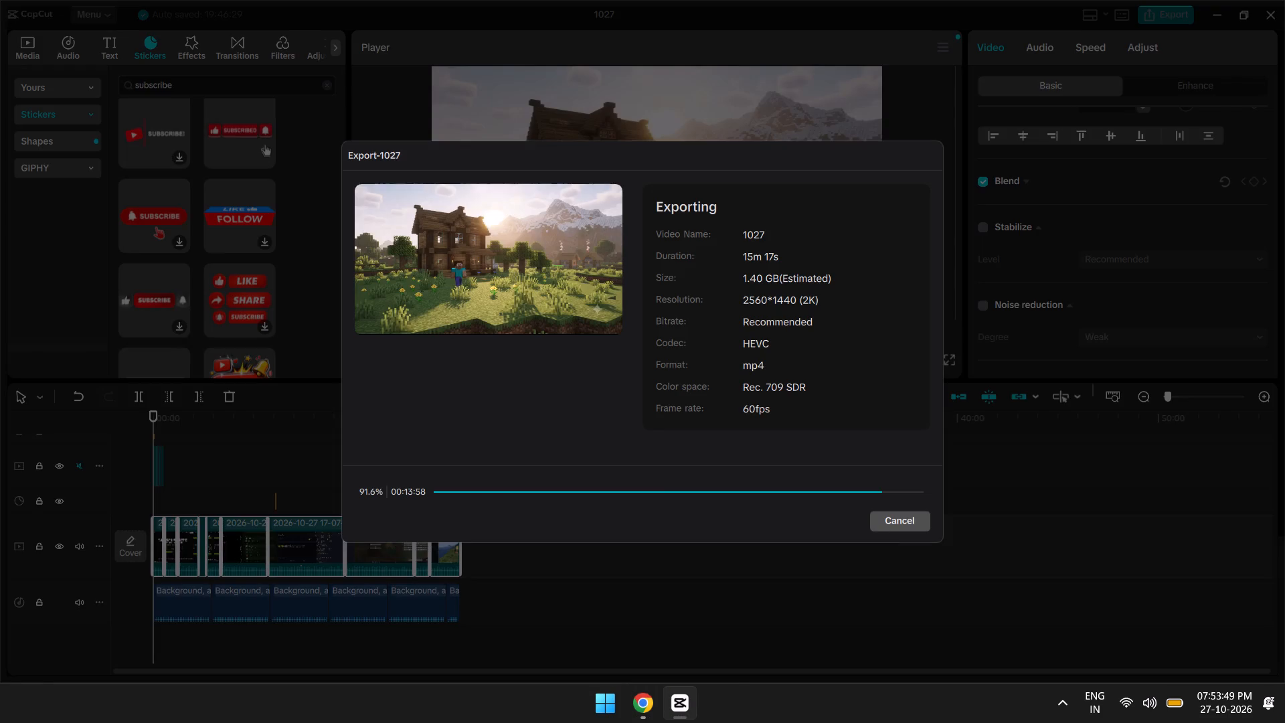
key(alt+Tab)
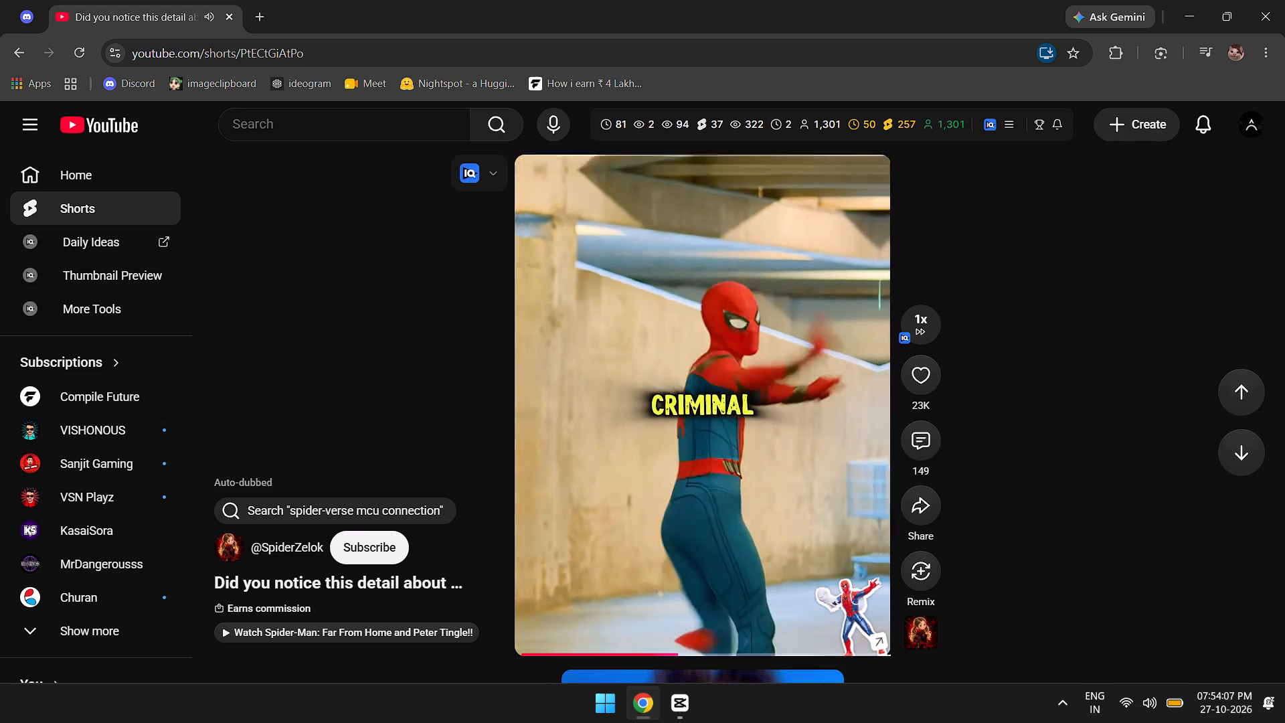
key(alt+Tab)
key(alt+Tab)
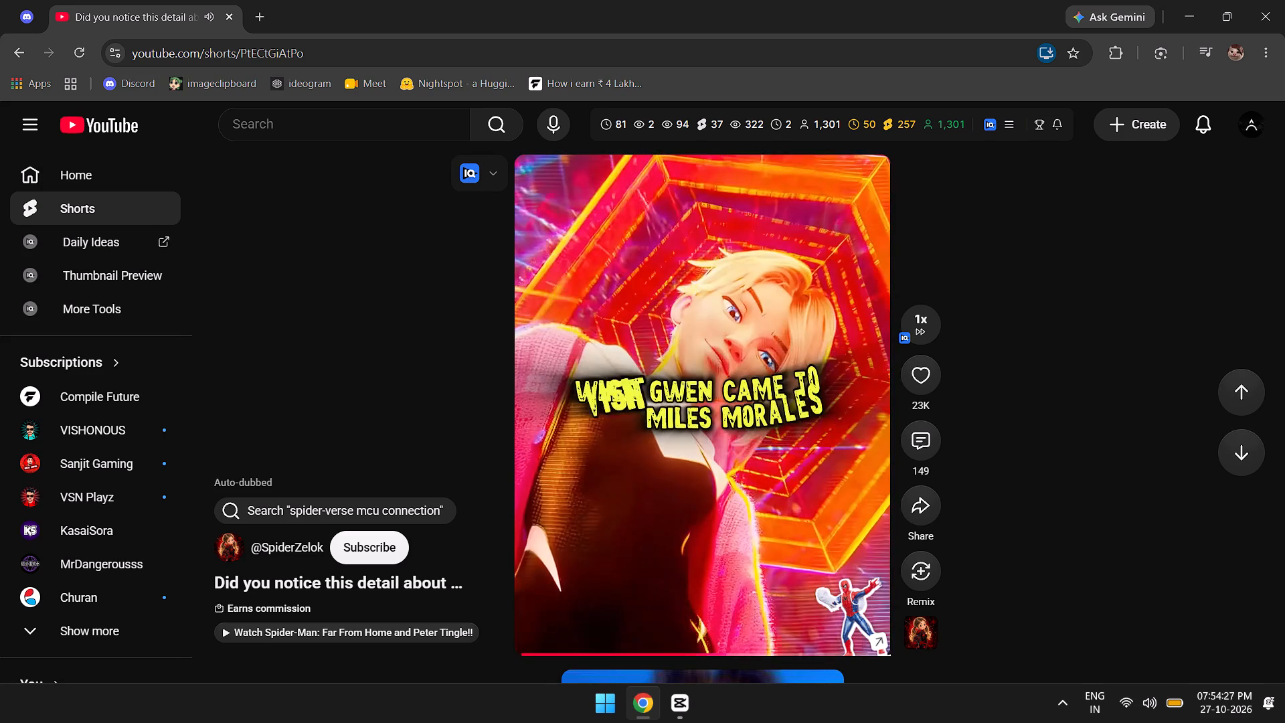
key(alt+Tab)
key(alt+Tab)
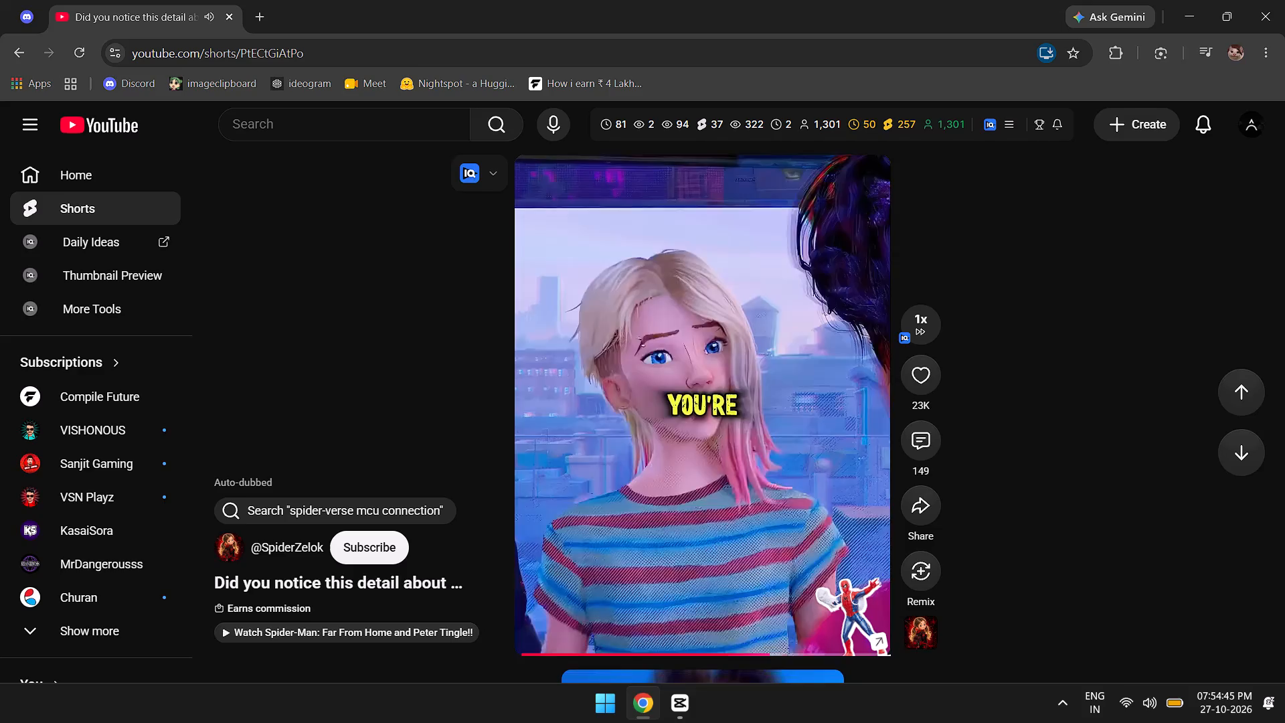
key(alt+Tab)
key(alt+Tab)
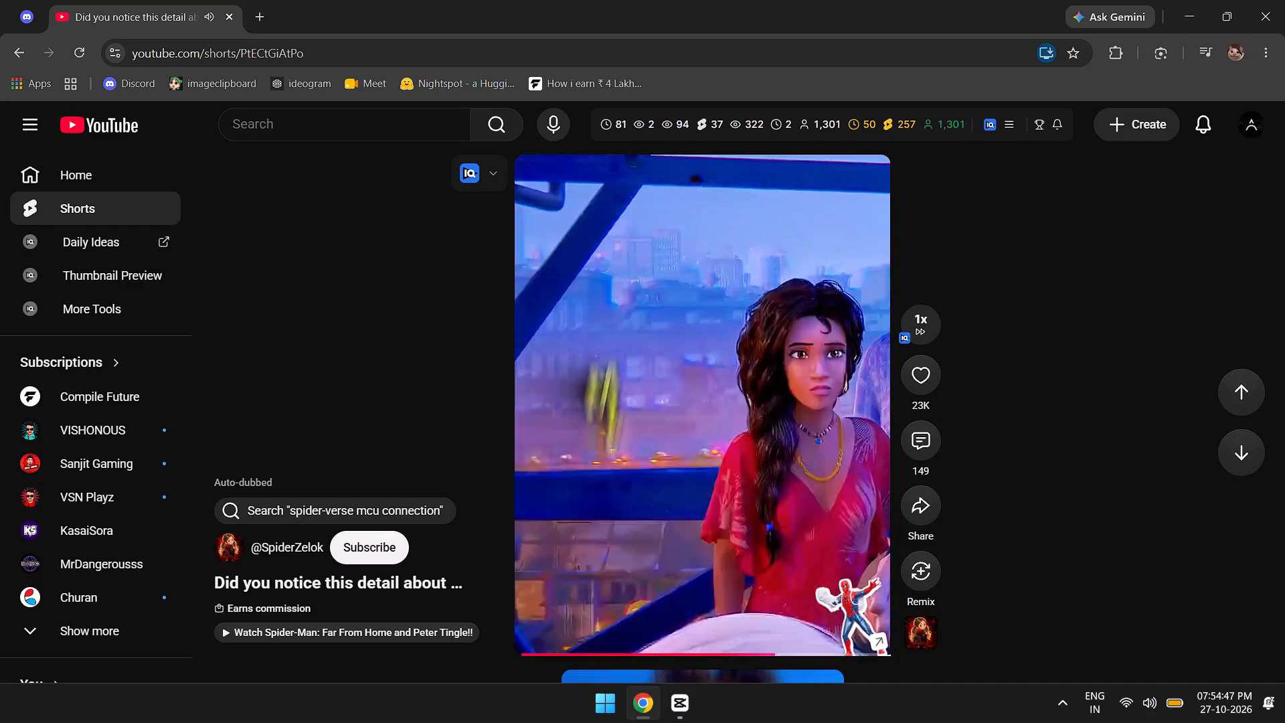
key(alt+Tab)
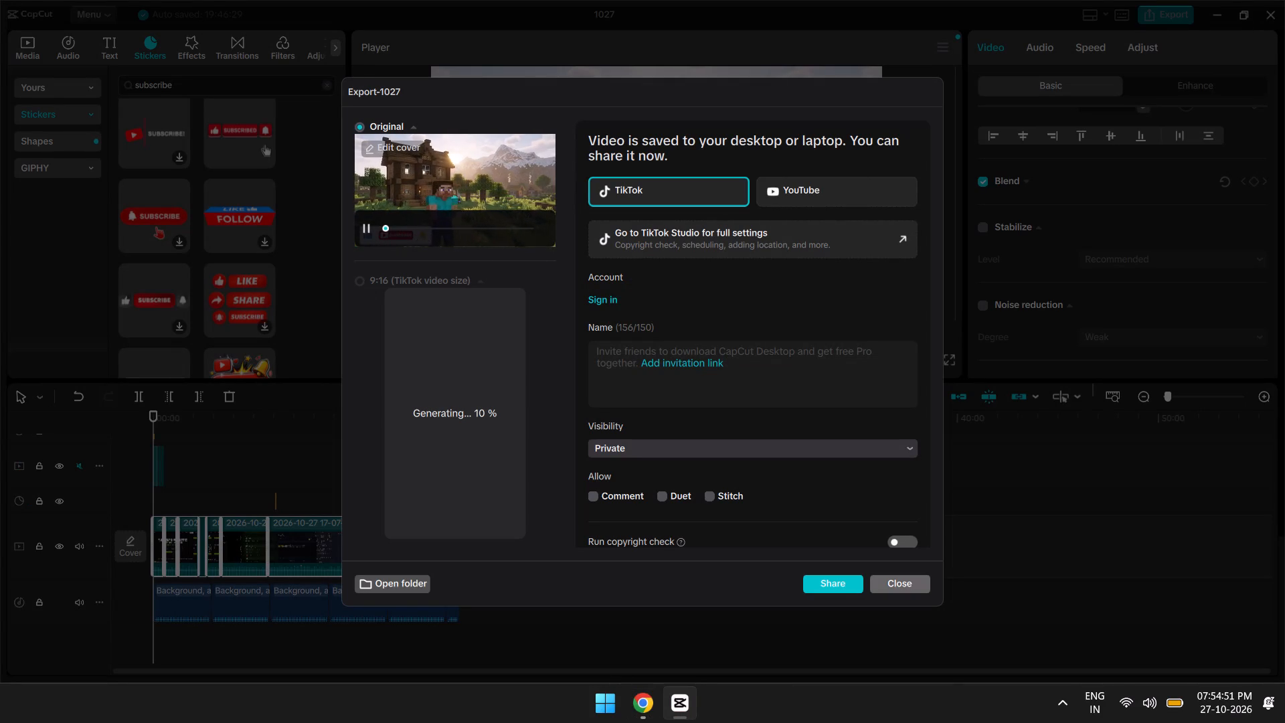
Switch back to Chrome and pause the playing YouTube Short.
key(alt+Tab)
key(space)
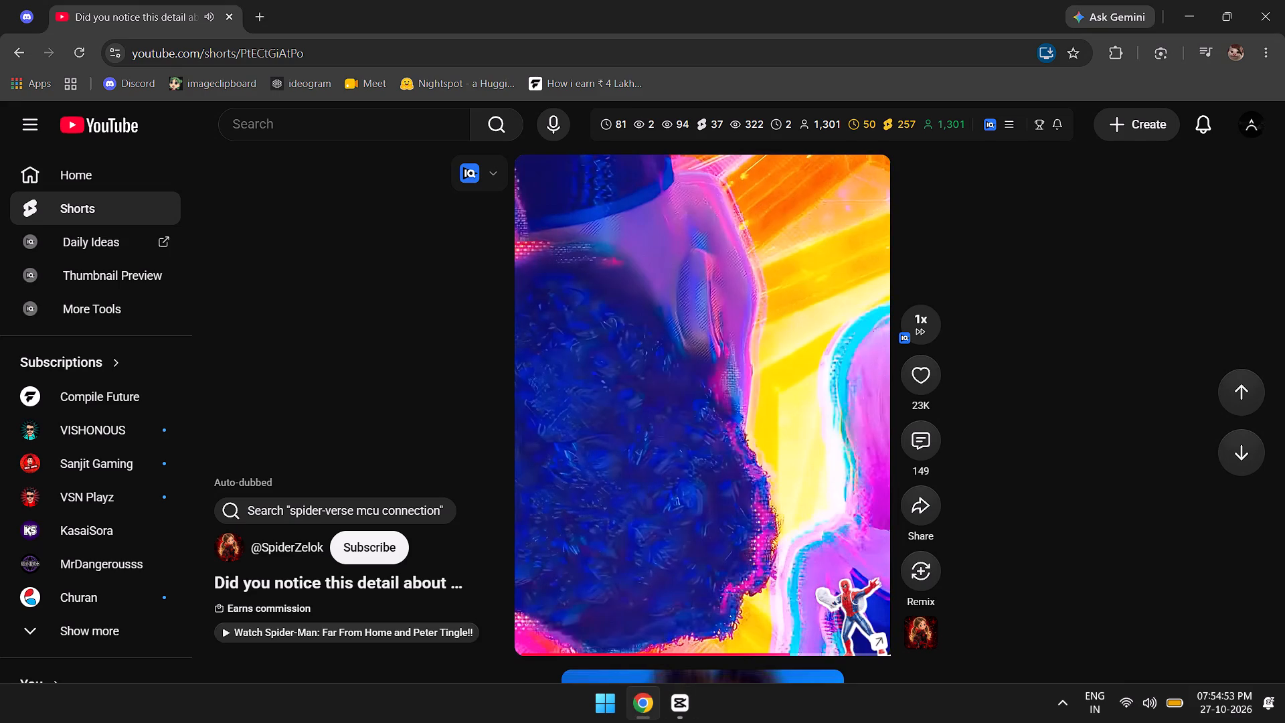
Return to CapCut, dismiss the finished export dialog and close the 1027 project editor.
key(alt+Tab)
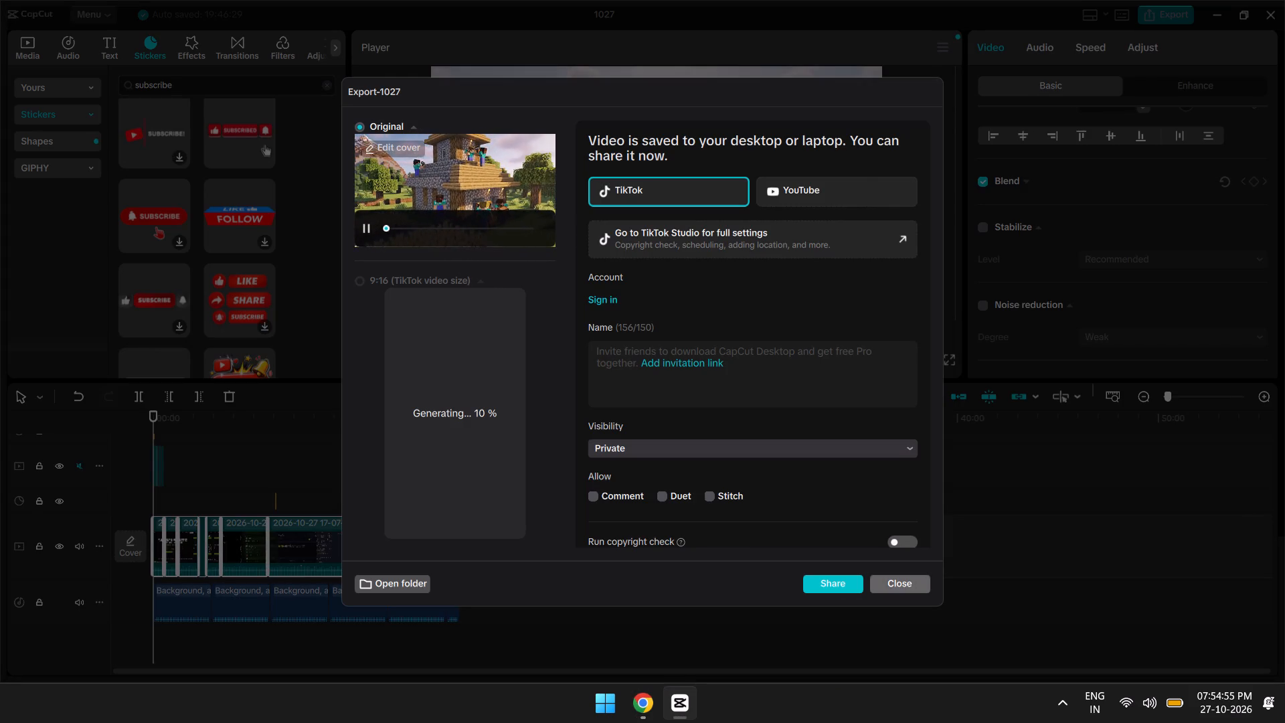
click(879, 578)
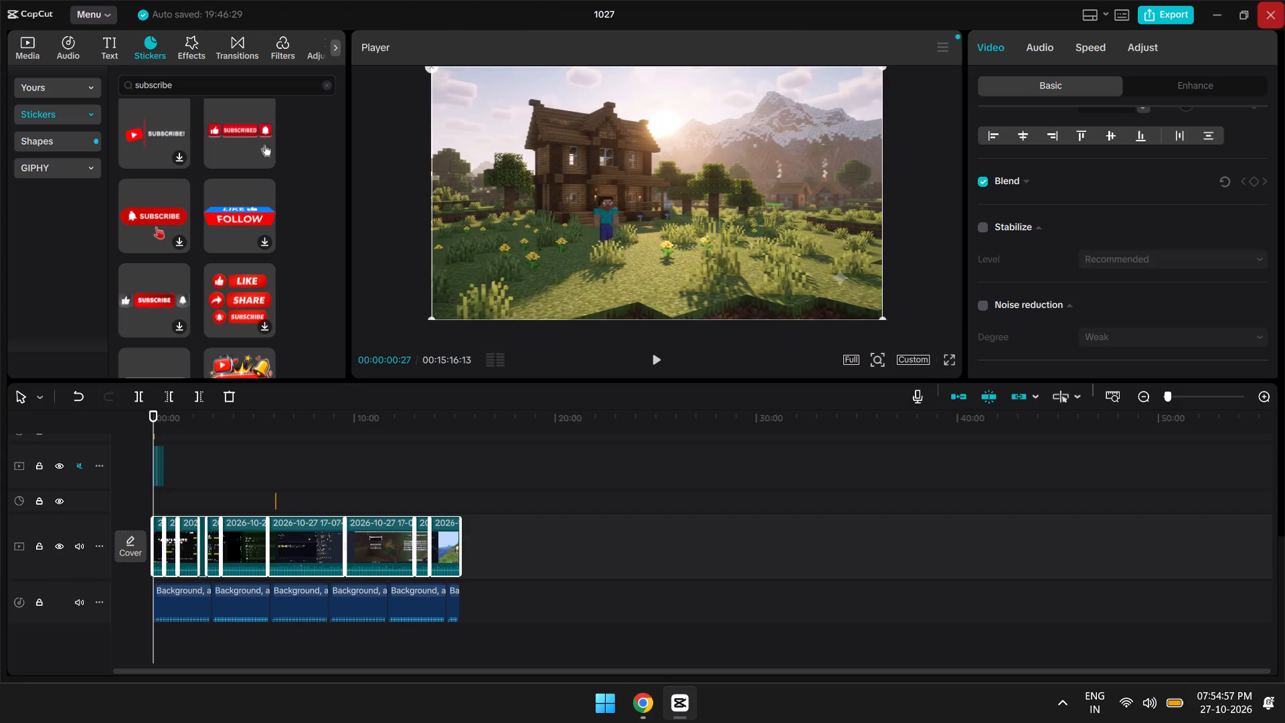
click(1272, 17)
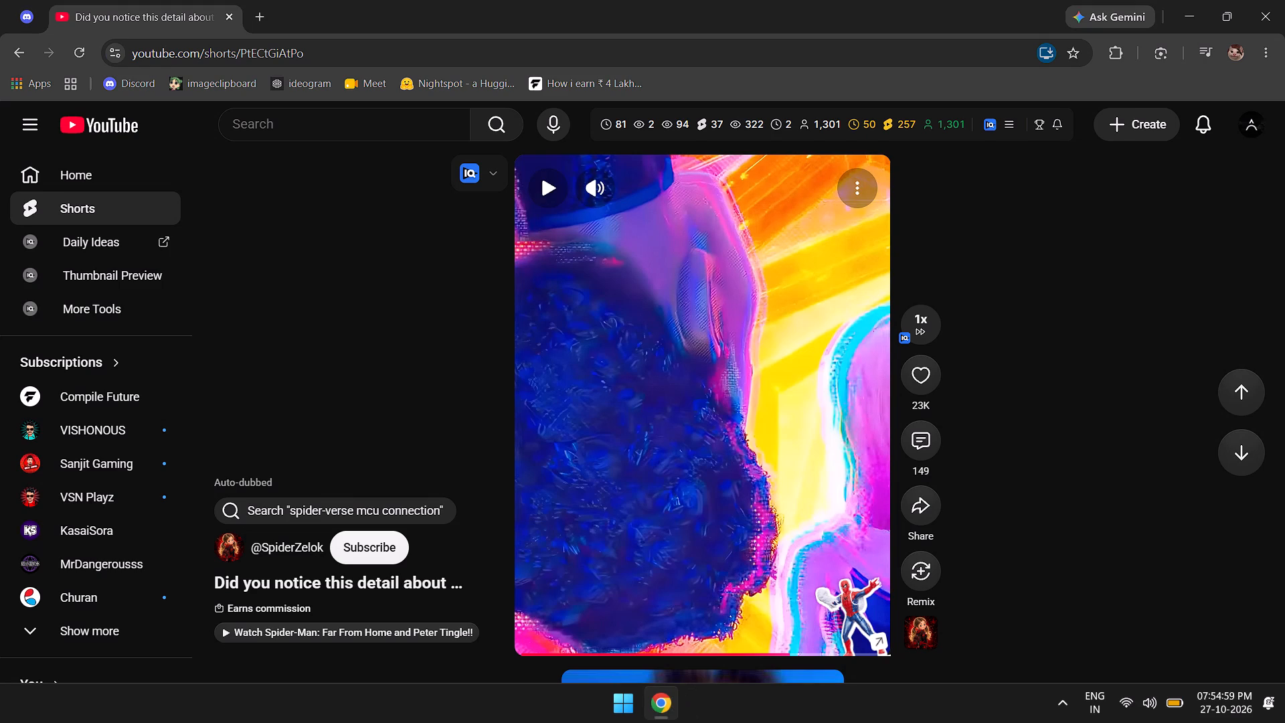
Open the YouTube home page in a new Chrome tab.
click(416, 377)
key(ctrl+t)
key(y)
key(Return)
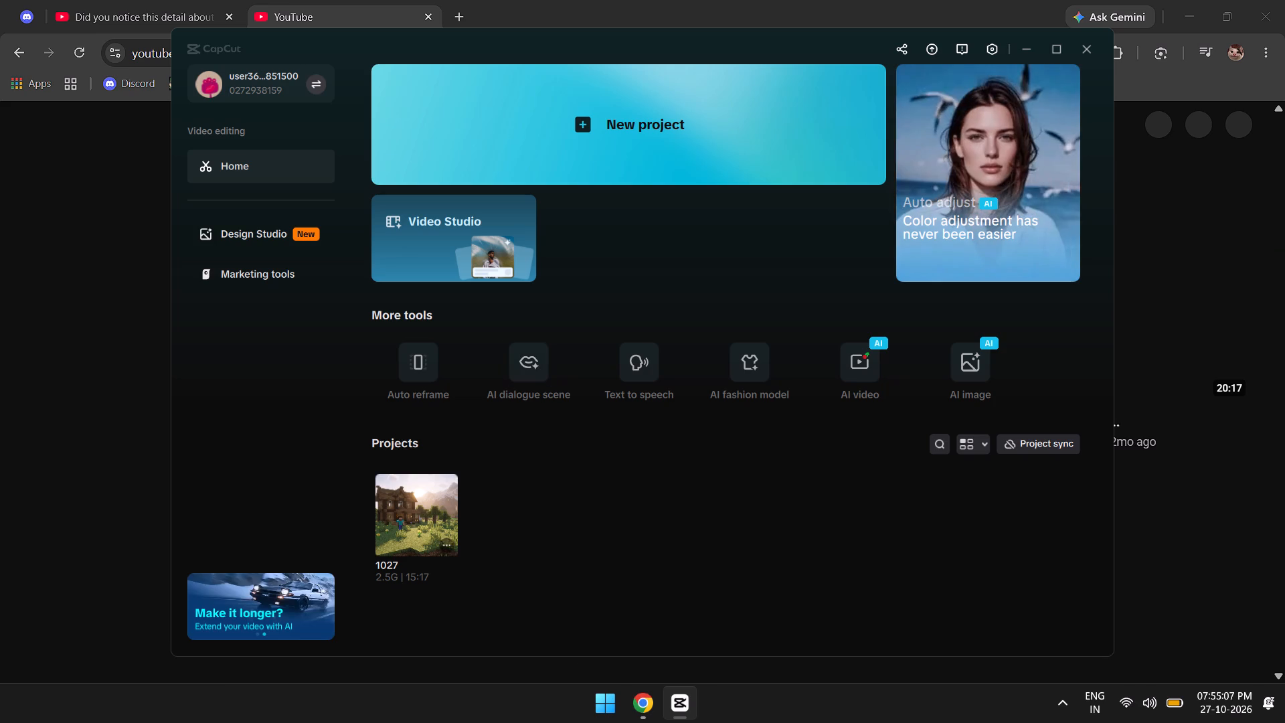
Delete the 1027 project from the project list on CapCut's home screen.
click(445, 546)
key(BackSpace)
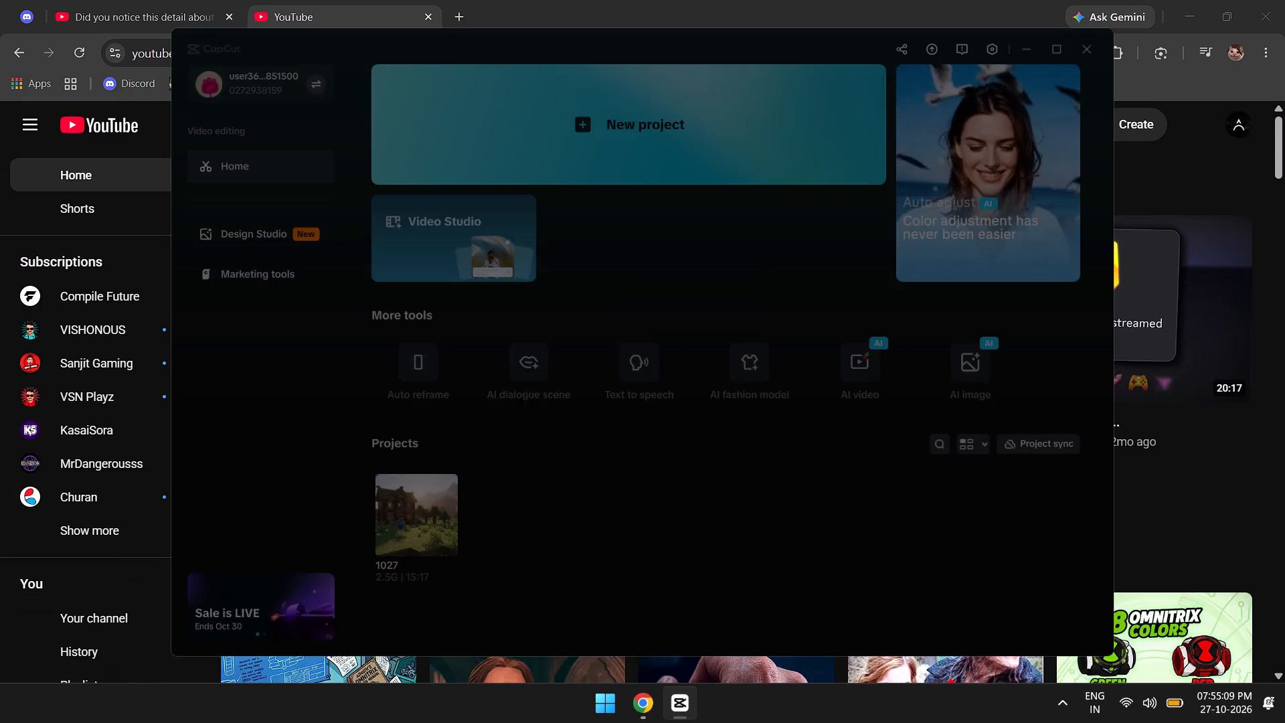
key(Return)
click(317, 245)
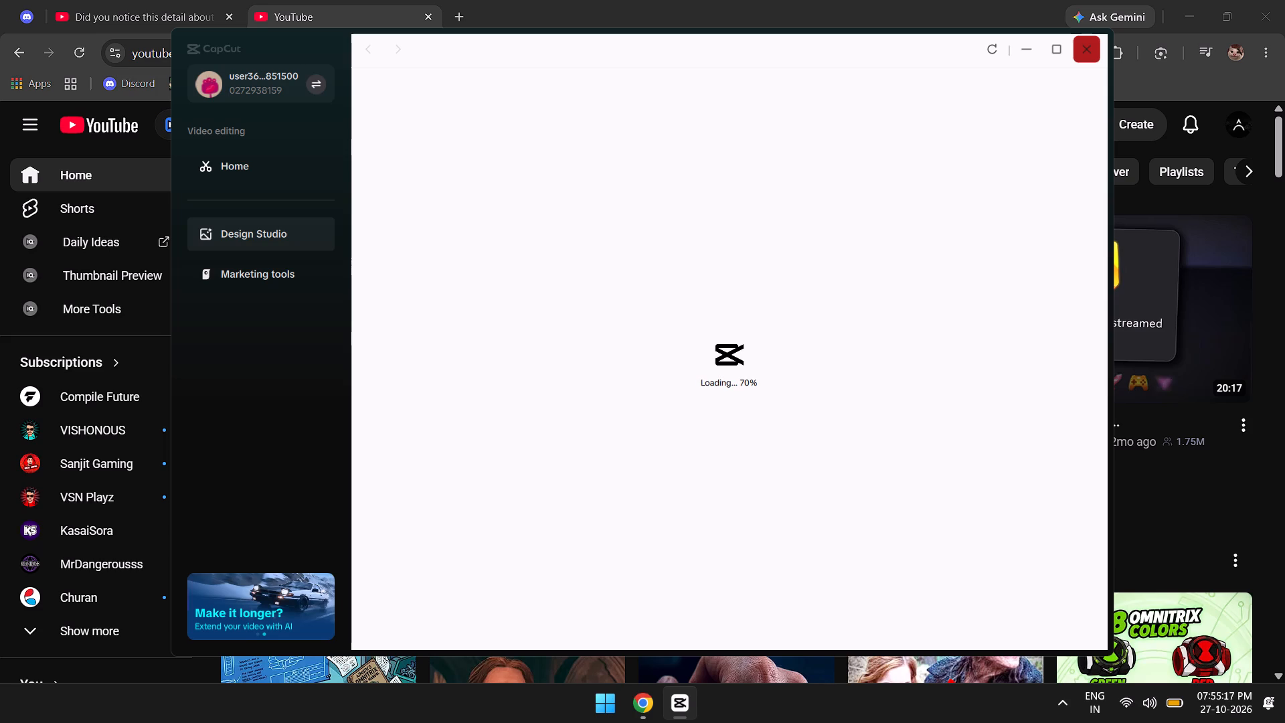
Switch to Chrome and start a new video upload from the YouTube home page.
click(1284, 274)
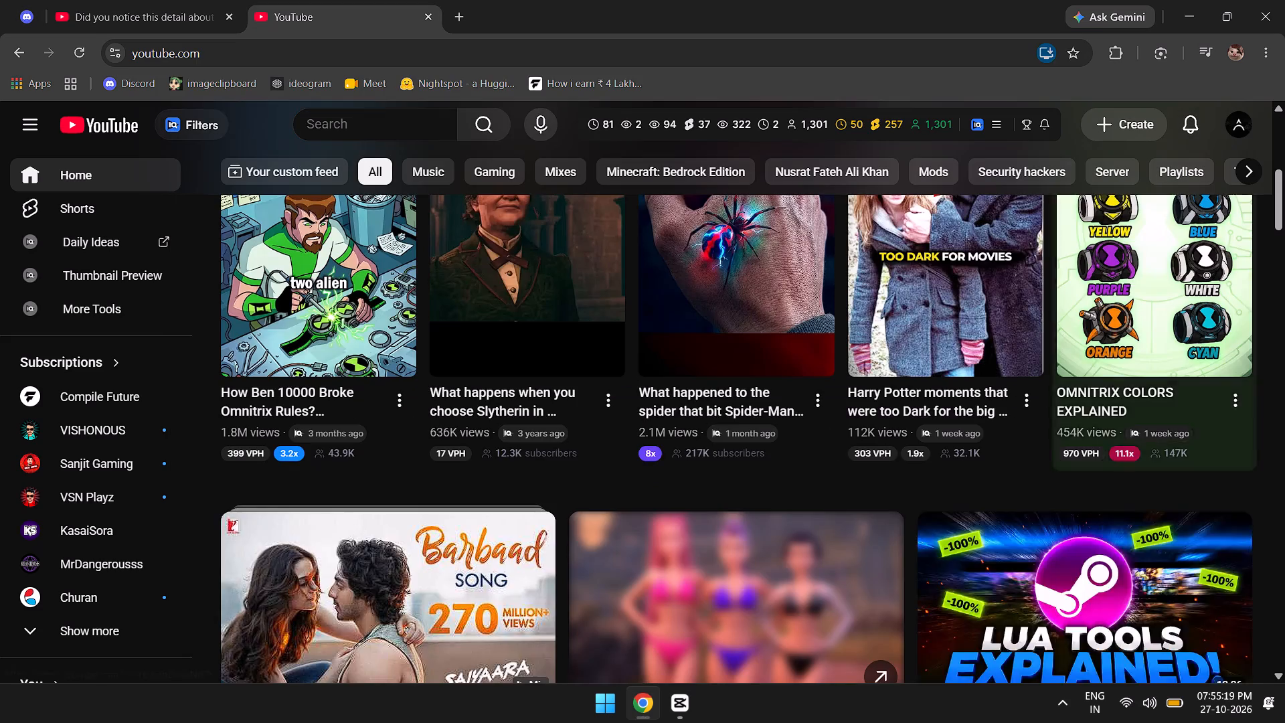
scroll(1242, 268, up, 5)
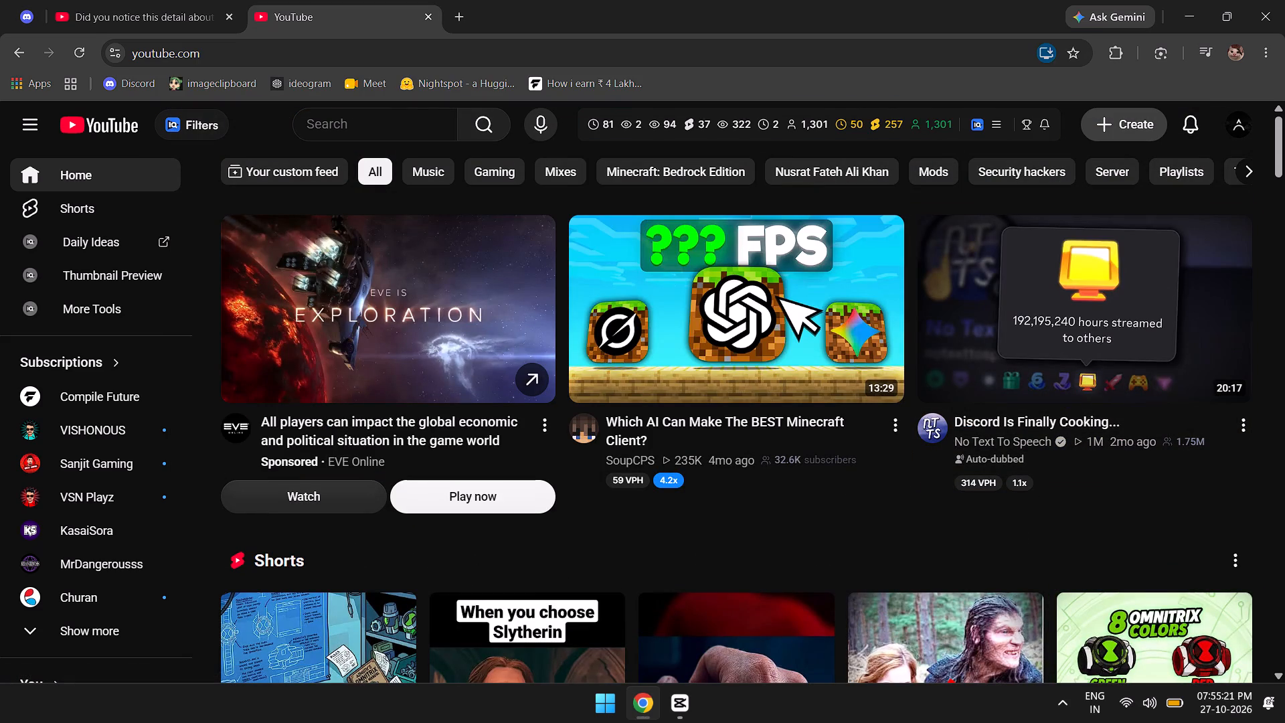
click(1116, 127)
click(1112, 167)
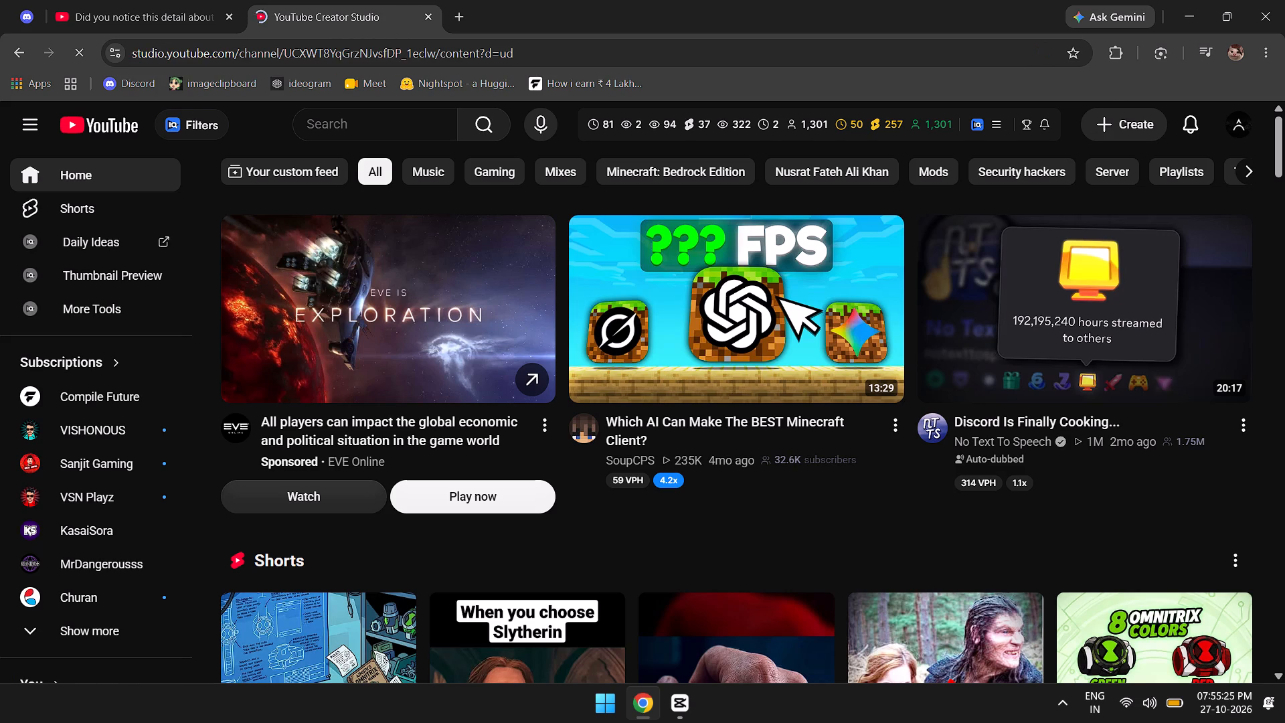
Switch to CapCut and close its home window.
key(alt+Tab)
scroll(851, 303, down, 2)
click(1082, 39)
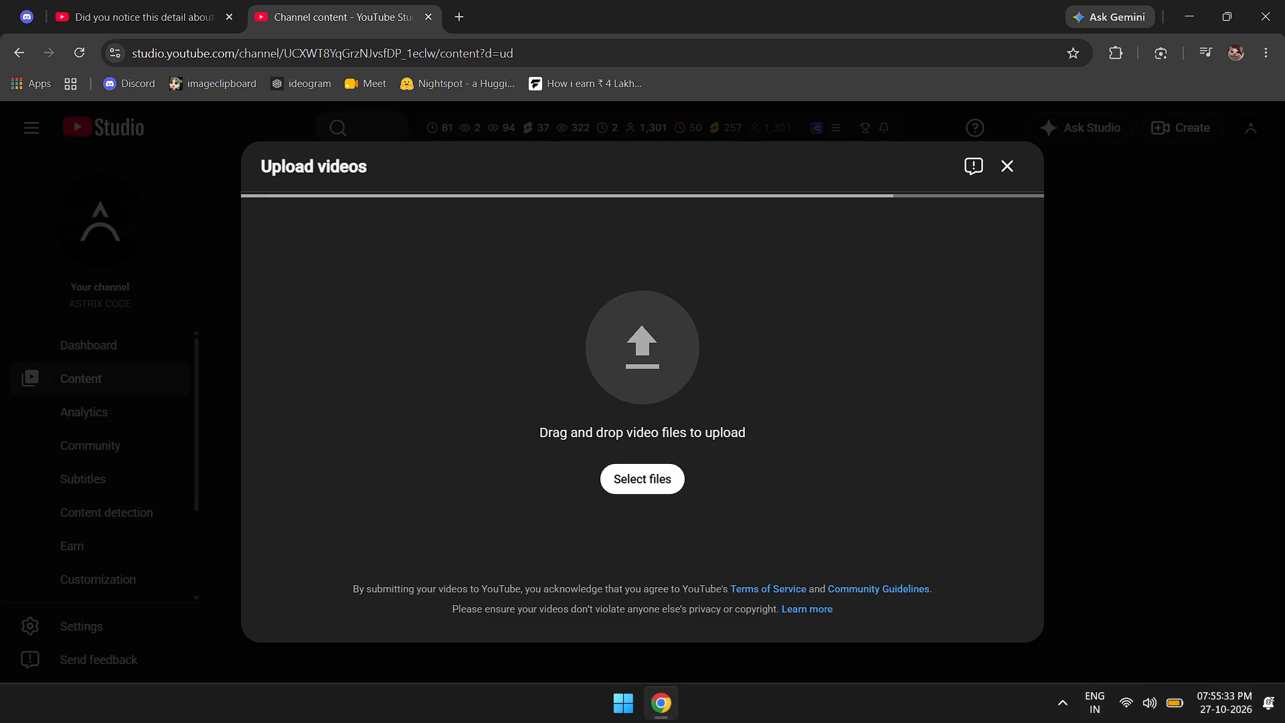
Choose 1027.mp4 from New Volume (D:) as the video file to upload to YouTube.
click(655, 486)
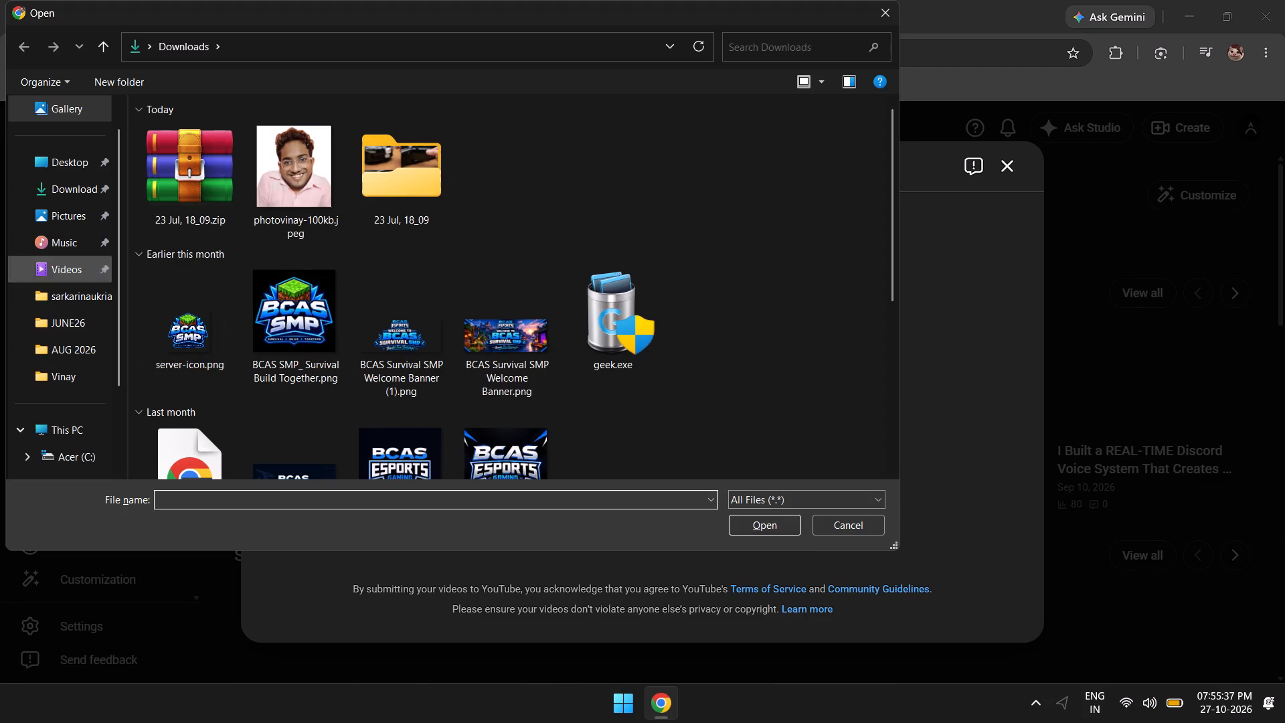
scroll(73, 316, down, 5)
click(80, 381)
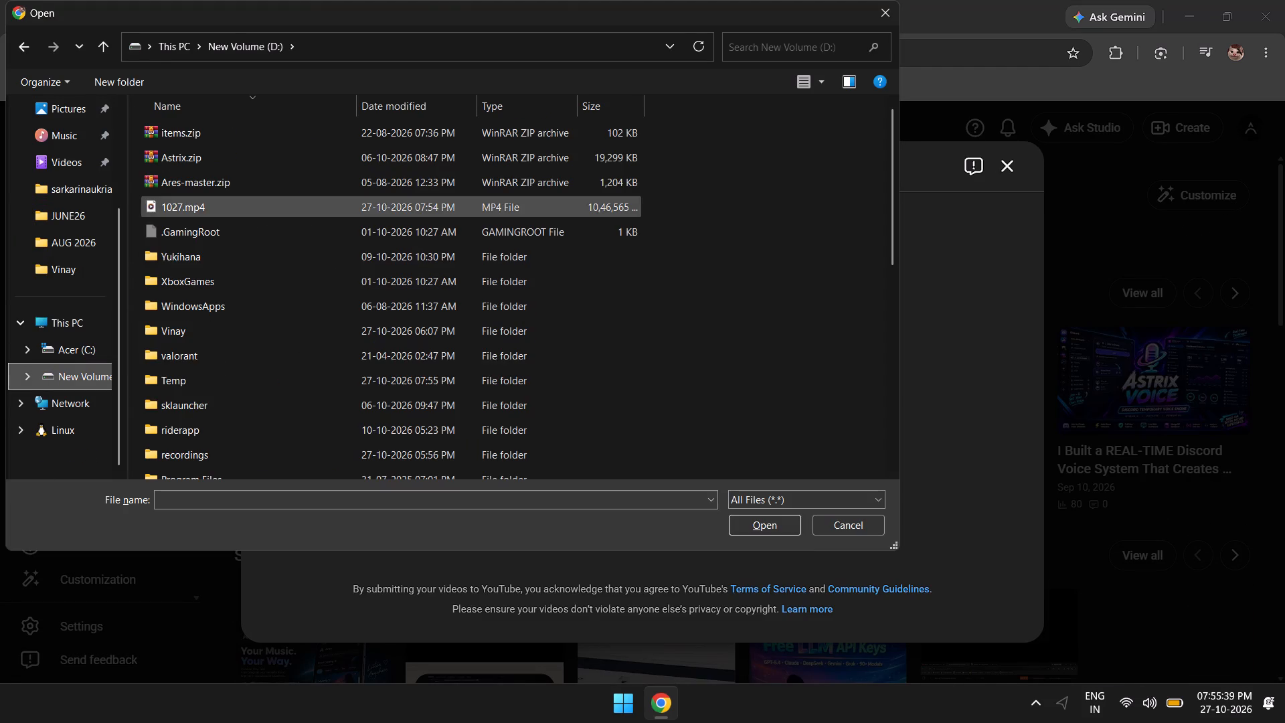
click(163, 208)
key(Return)
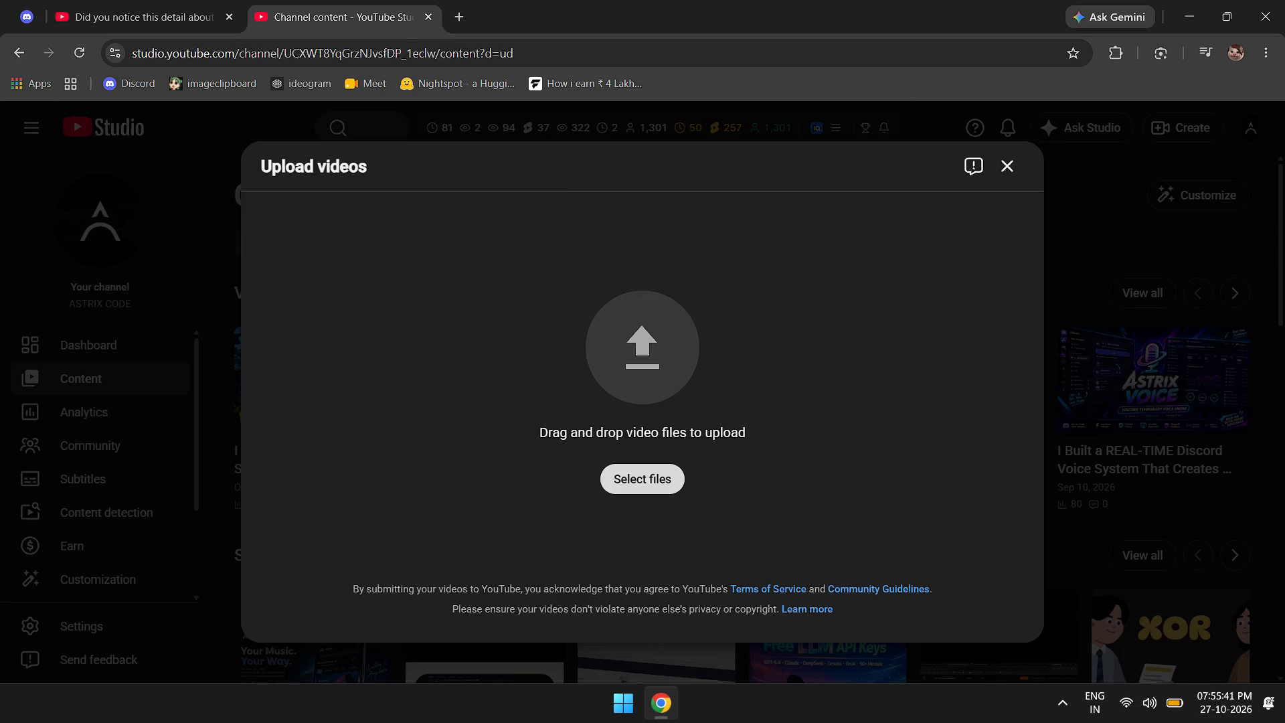
Open ChatGPT at chat.openai.com in a new browser tab.
key(ctrl+t)
key(c)
key(Return)
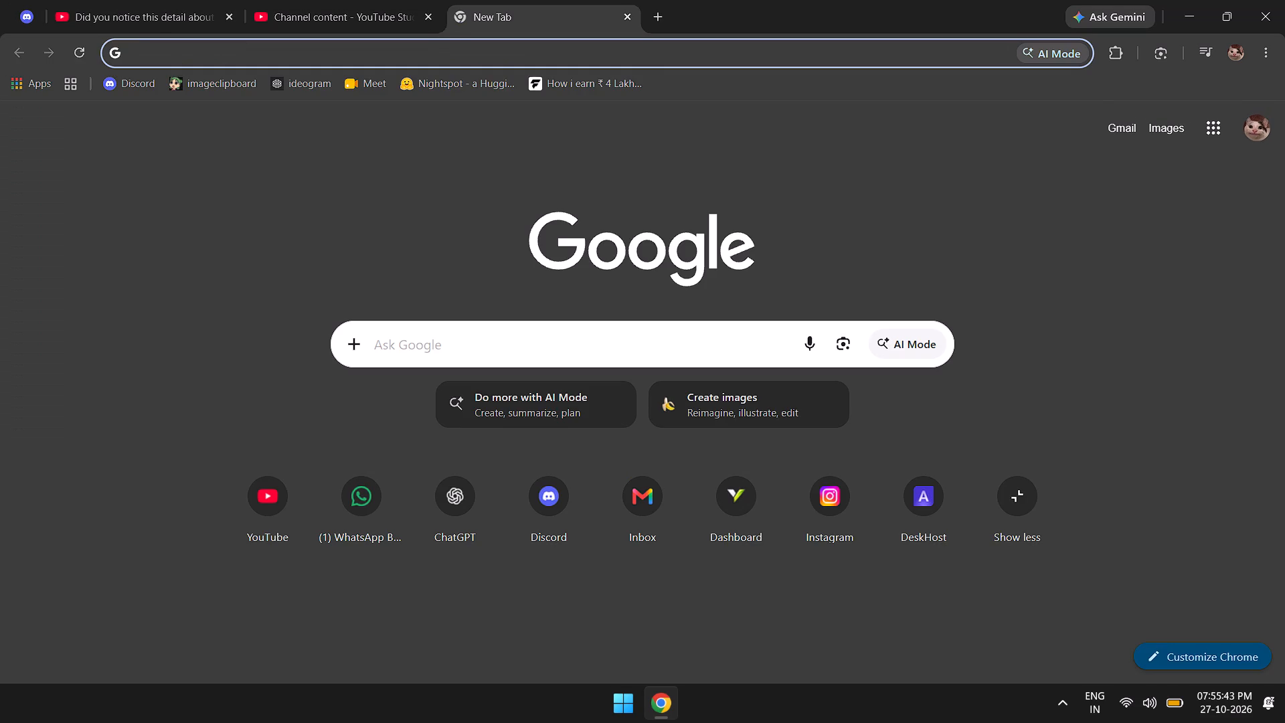
click(1, 2)
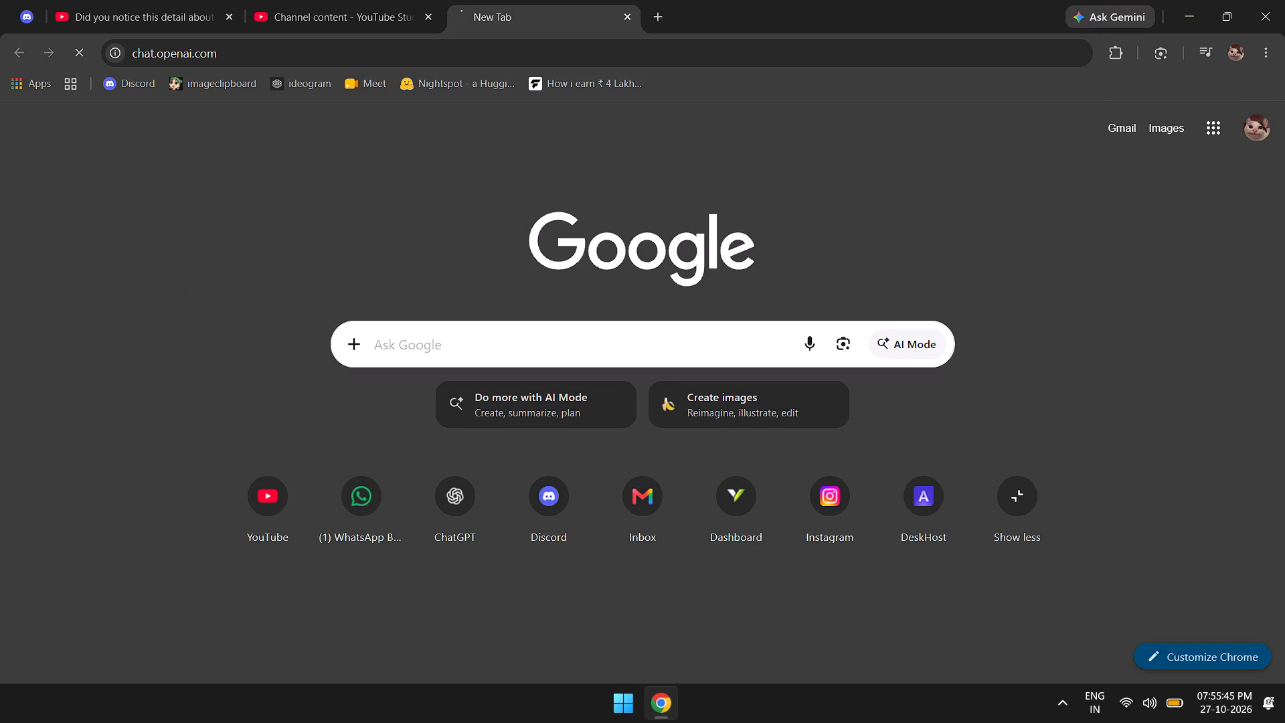
Look up "visi'" in another new browser tab.
key(ctrl+t)
text(visi')
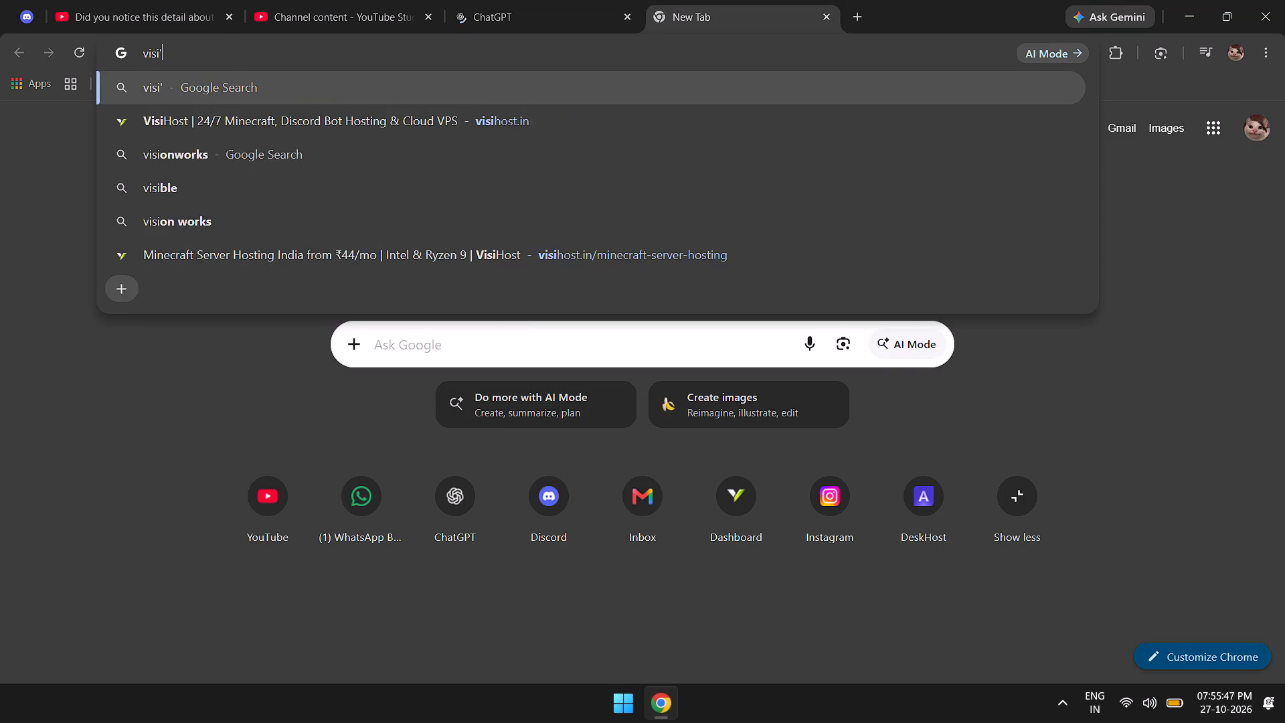
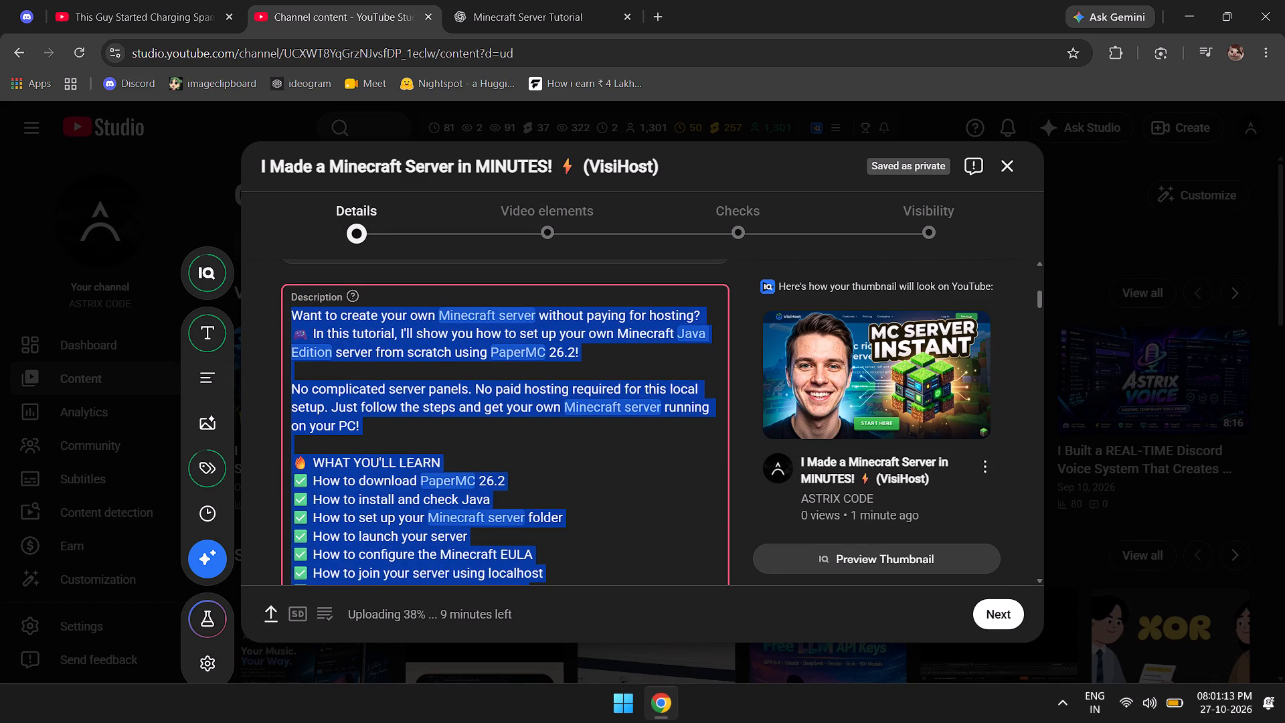
scroll(388, 373, up, 1)
scroll(388, 373, down, 1)
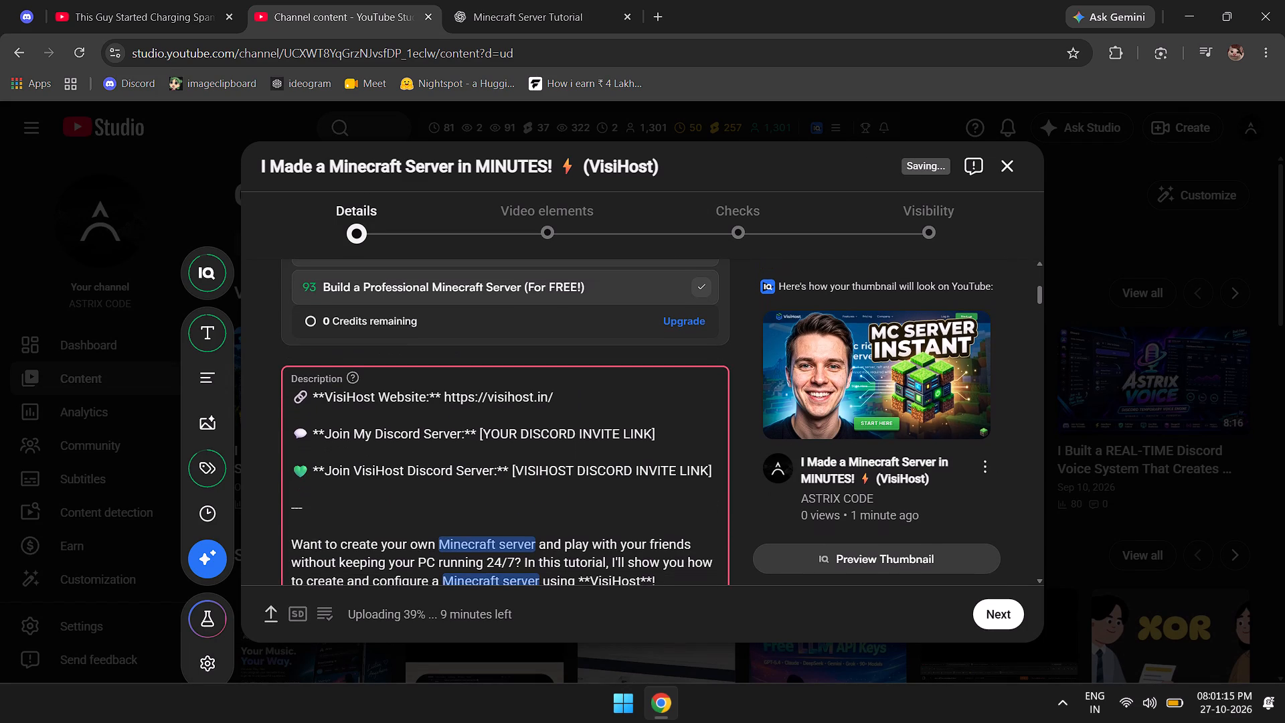
In the description, remove the asterisks around "VisiHost Website:" and make that label bold.
click(432, 393)
key(ctrl+shift+Right)
key(BackSpace)
key(space)
key(Left)
key(ctrl+shift+Left)
key(ctrl+shift+Left)
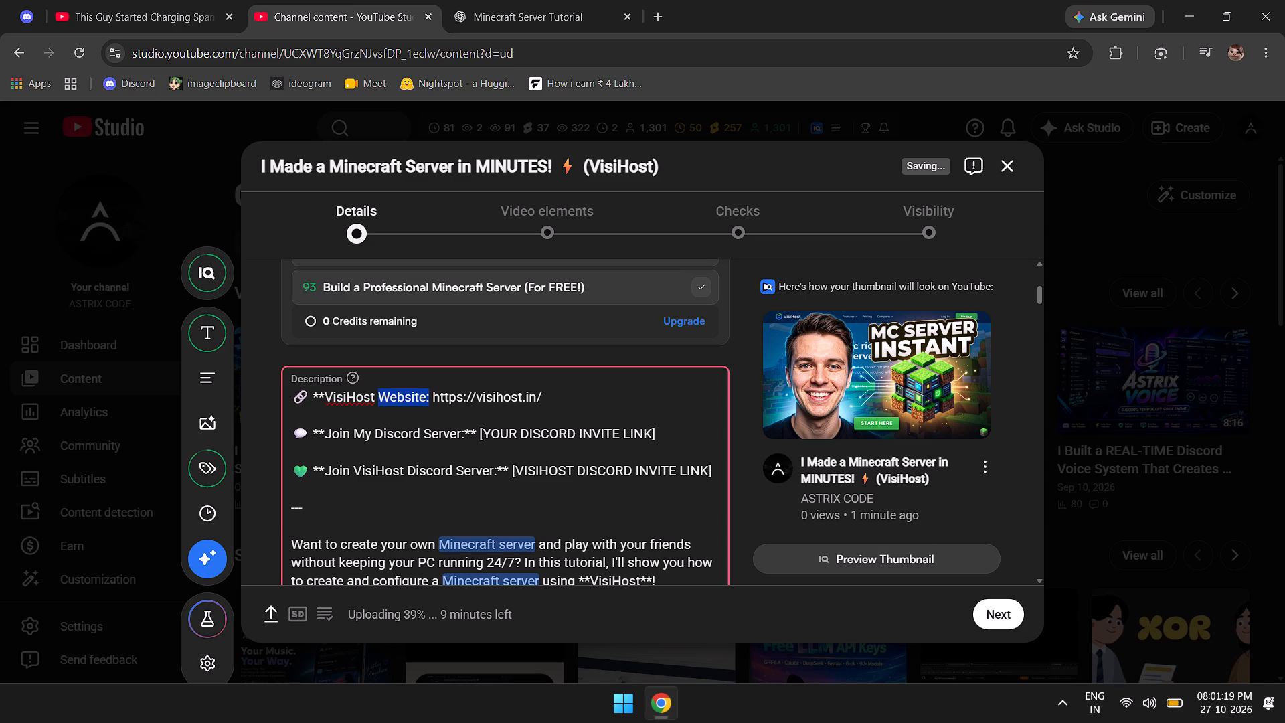
key(ctrl+shift+Left)
key(ctrl+v)
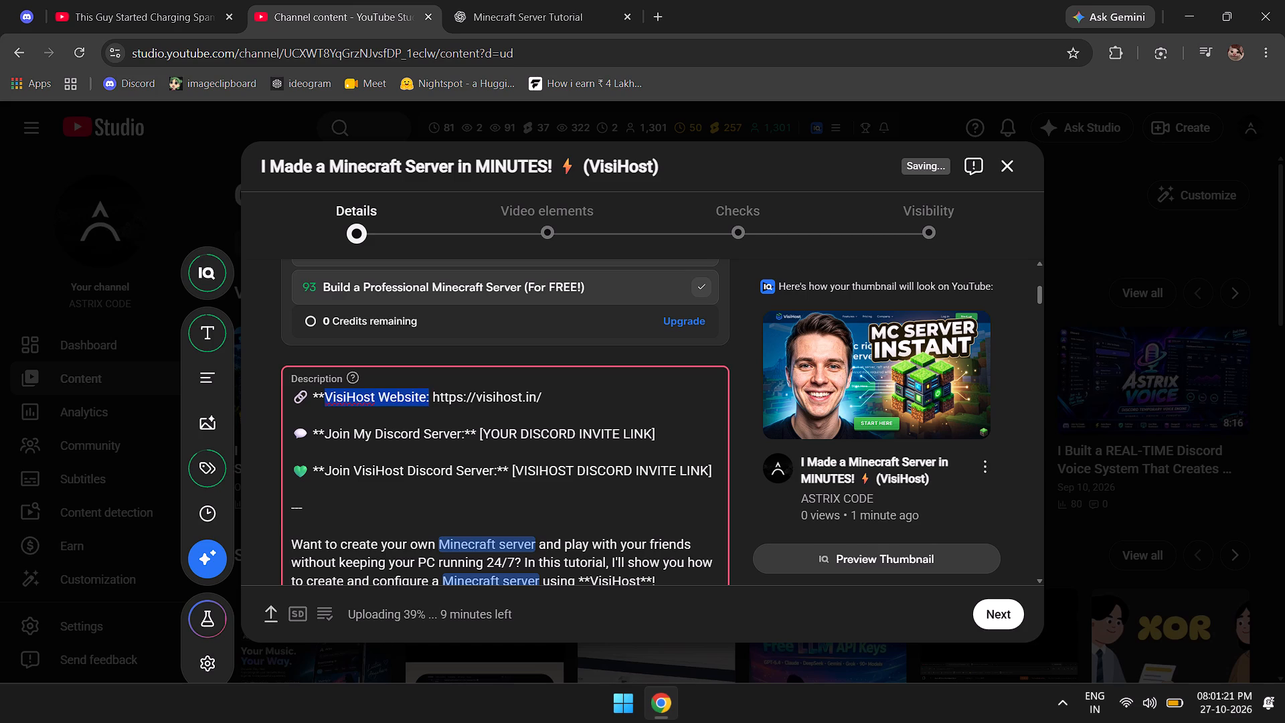
key(ctrl+b)
key(ctrl+z)
key(ctrl+b)
key(ctrl+Left)
key(ctrl+Right)
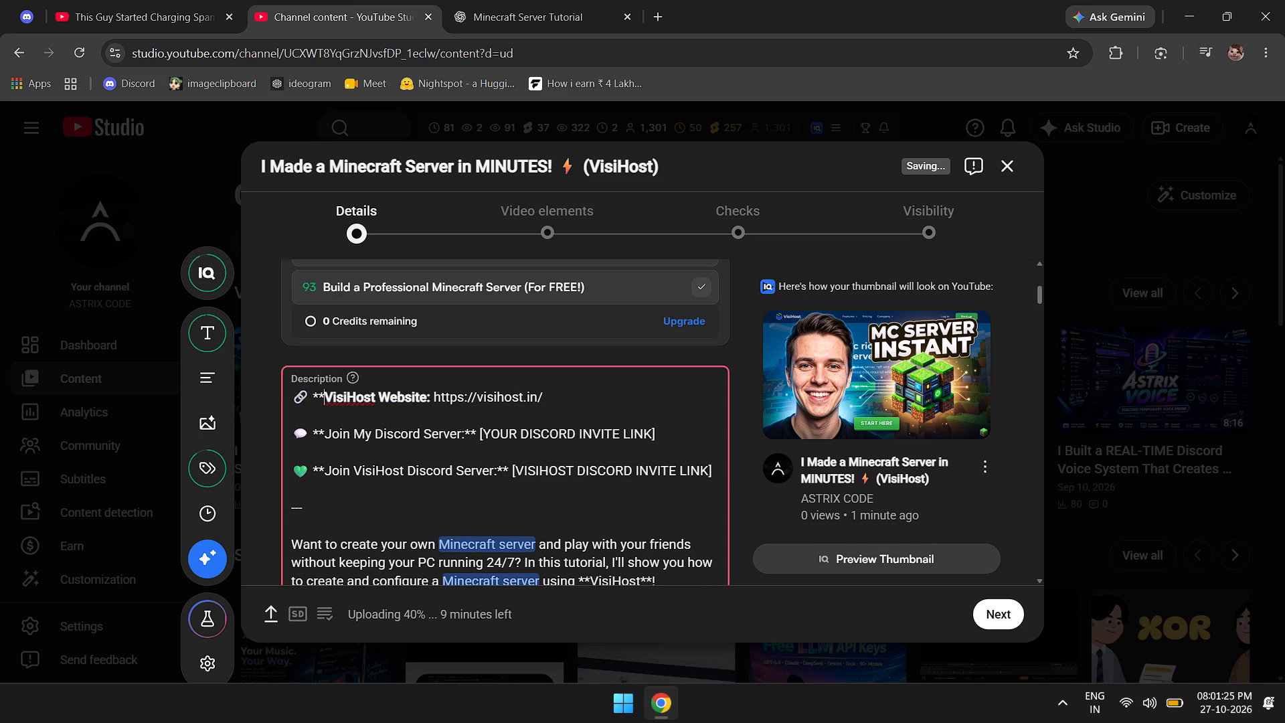
key(BackSpace)
key(BackSpace)
Remove the asterisks around "Join My Discord Server:" in the description and make that label bold.
key(Down)
key(Down)
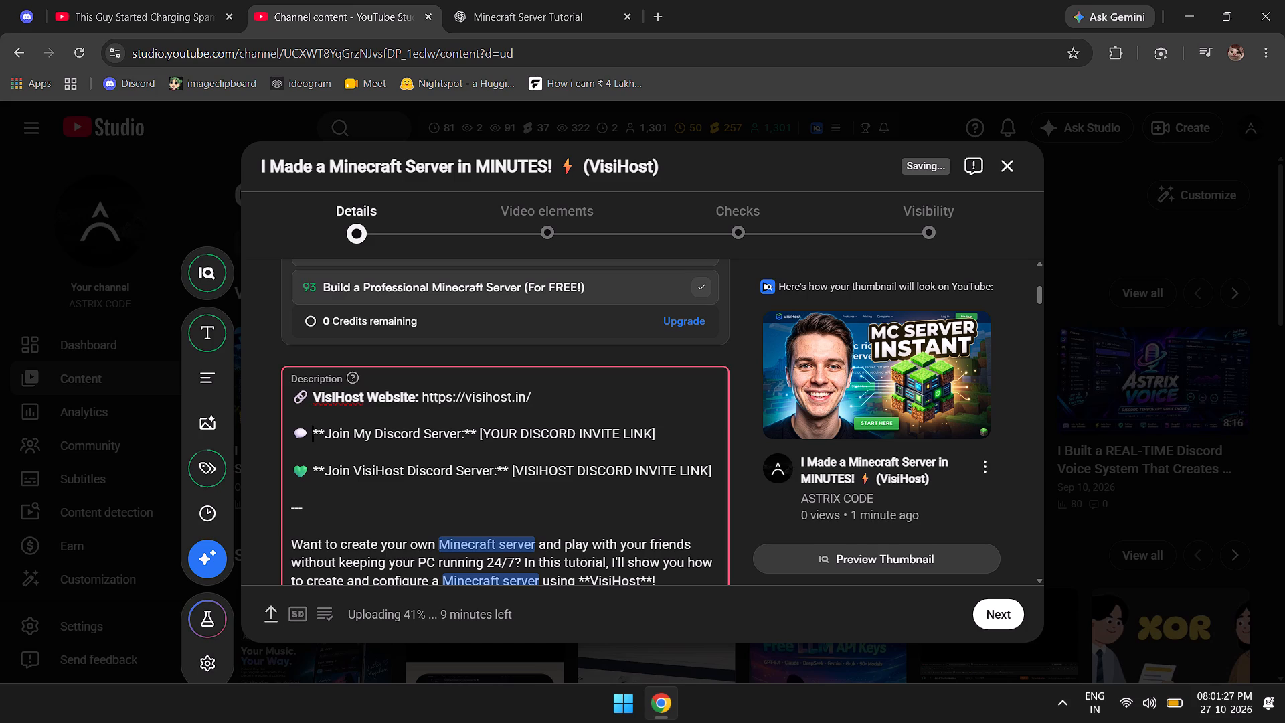
key(ctrl+shift+Right)
key(BackSpace)
key(ctrl+shift+Right)
key(ctrl+shift+Right)
key(ctrl+shift+Right)
key(ctrl+shift+Right)
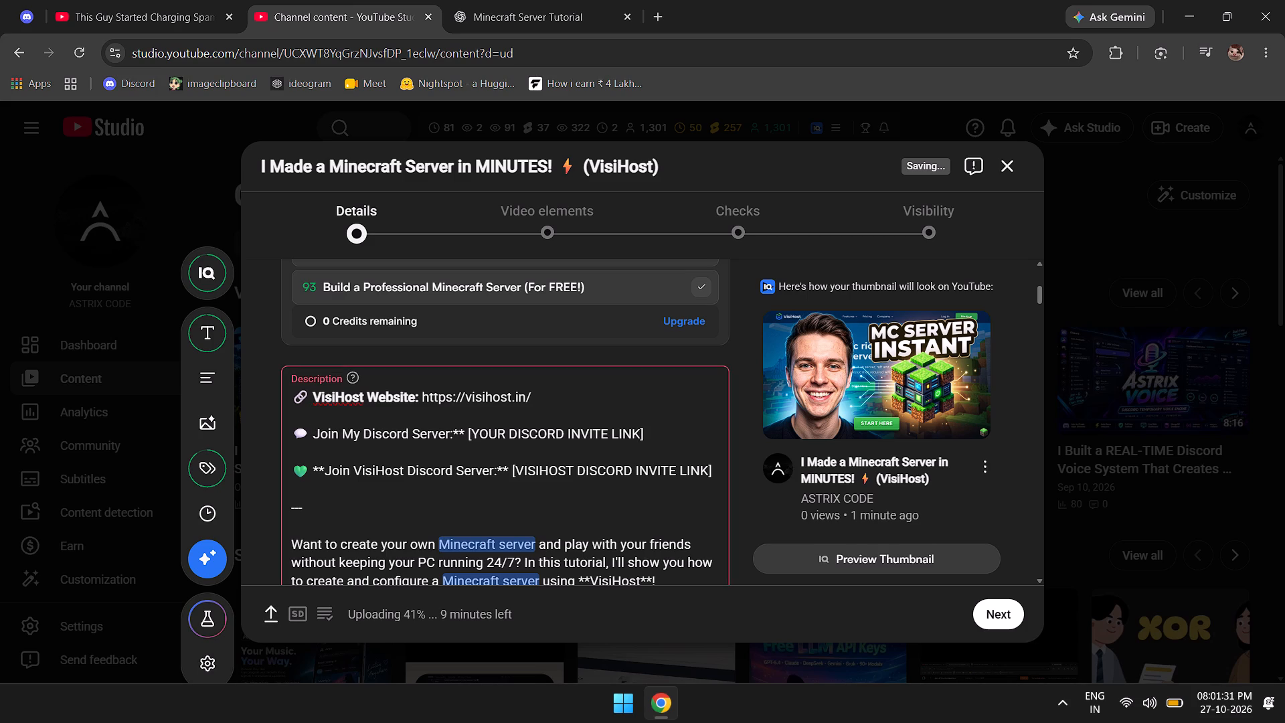
click(303, 430)
key(Right)
key(ctrl+shift+Right)
key(ctrl+shift+Right)
key(ctrl+shift+Right)
key(ctrl+shift+Right)
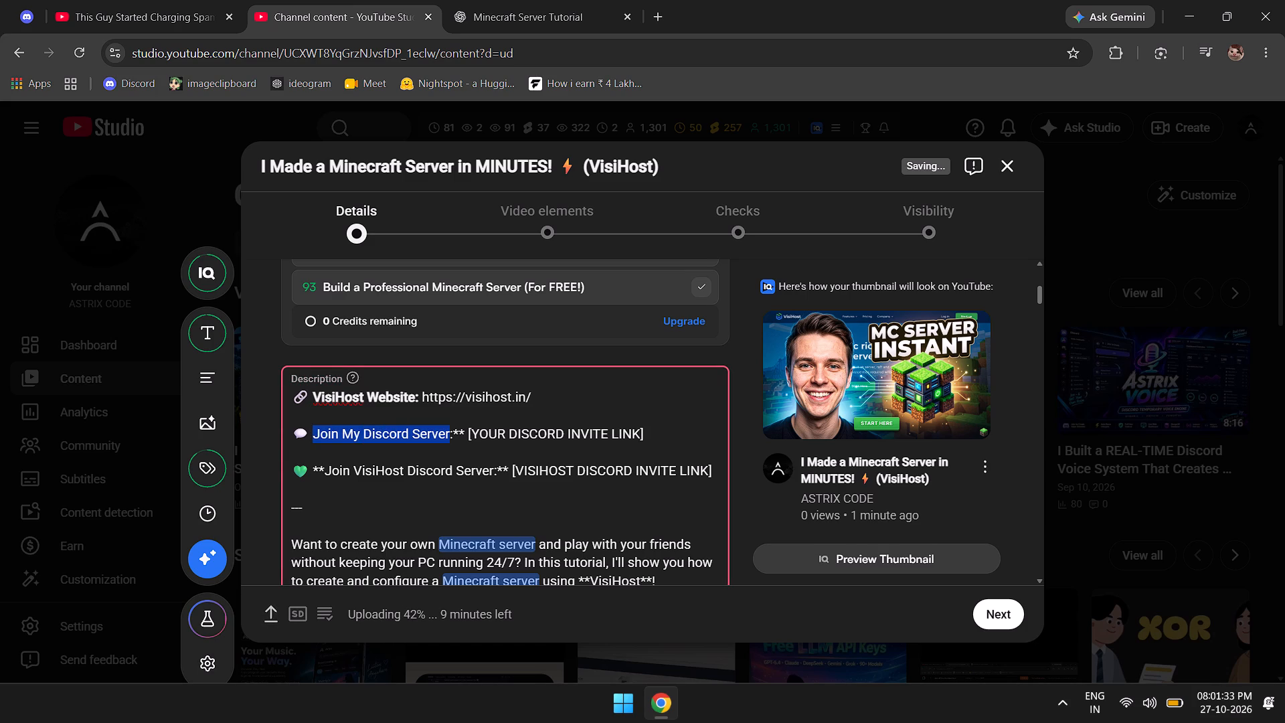
key(shift+Right)
key(ctrl+b)
key(Right)
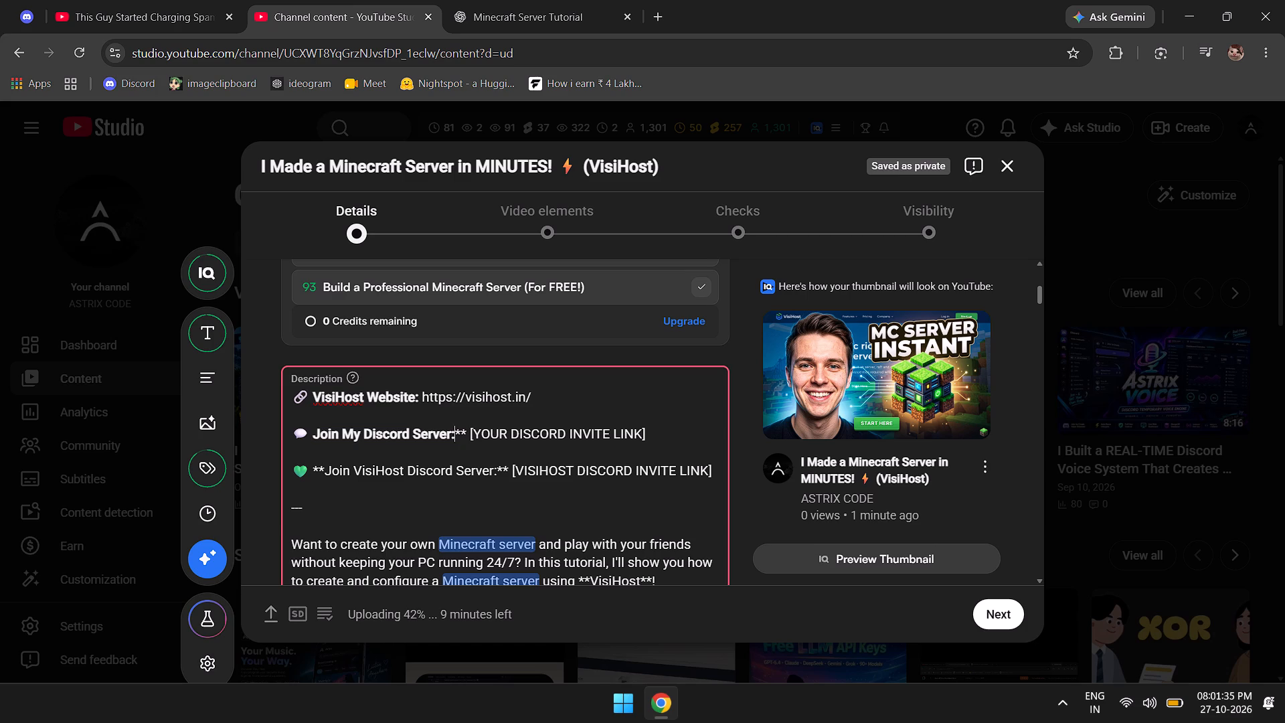
key(shift+Right)
key(shift+Right)
key(BackSpace)
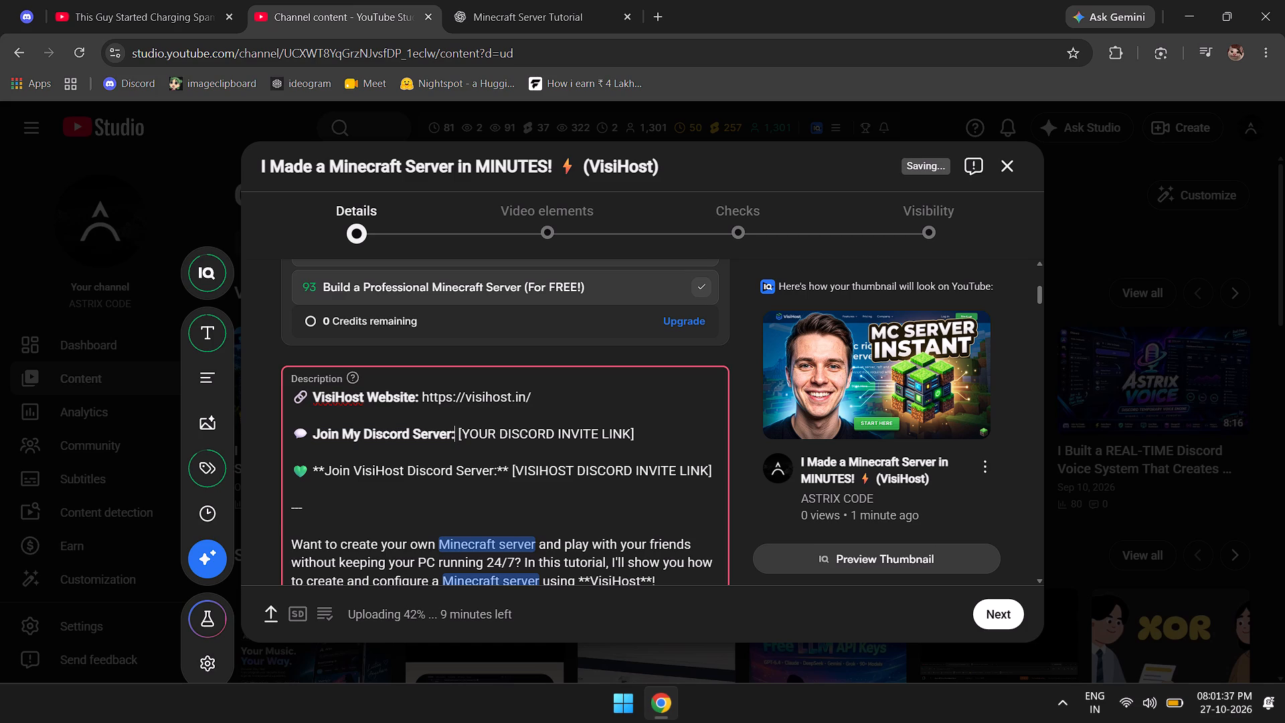
Remove the asterisks before "Join VisiHost Discord Server:" in the description and make that label bold.
click(316, 473)
key(Left)
key(shift+Right)
key(shift+Right)
key(BackSpace)
key(ctrl+shift+Right)
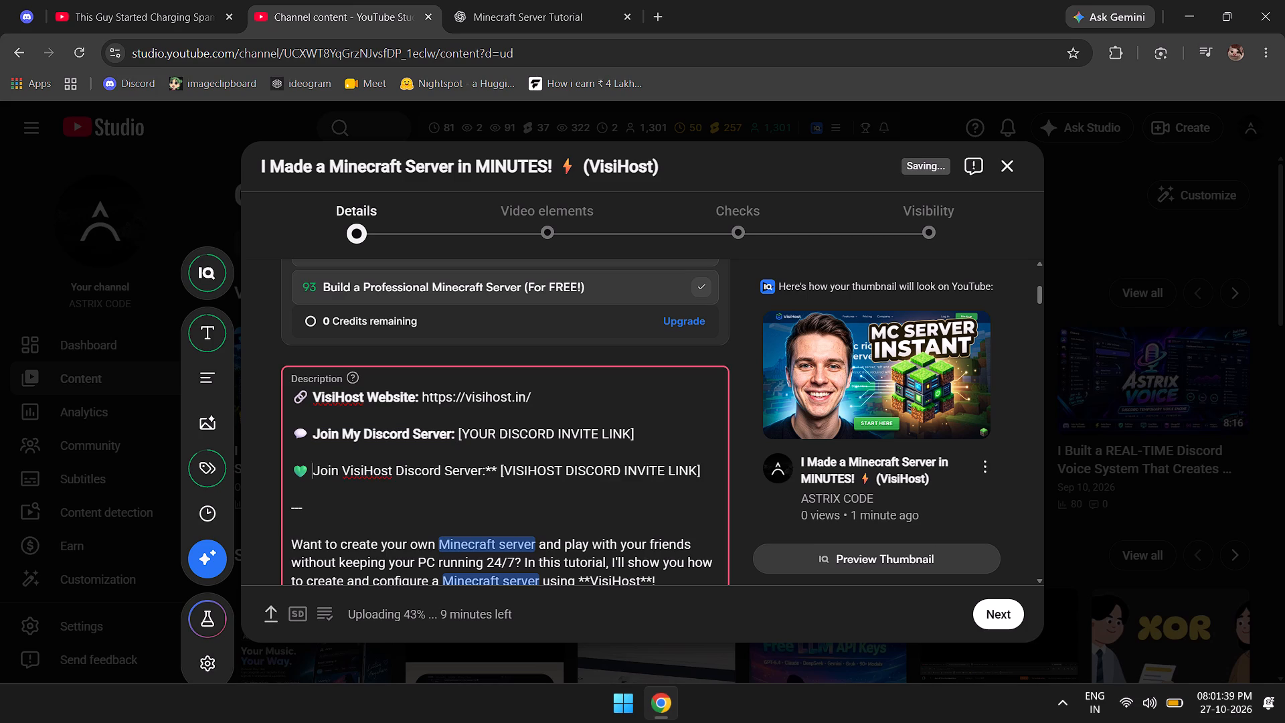
key(ctrl+shift+Right)
key(ctrl+shift+Right)
key(ctrl+shift+Right)
key(shift+Right)
key(ctrl+b)
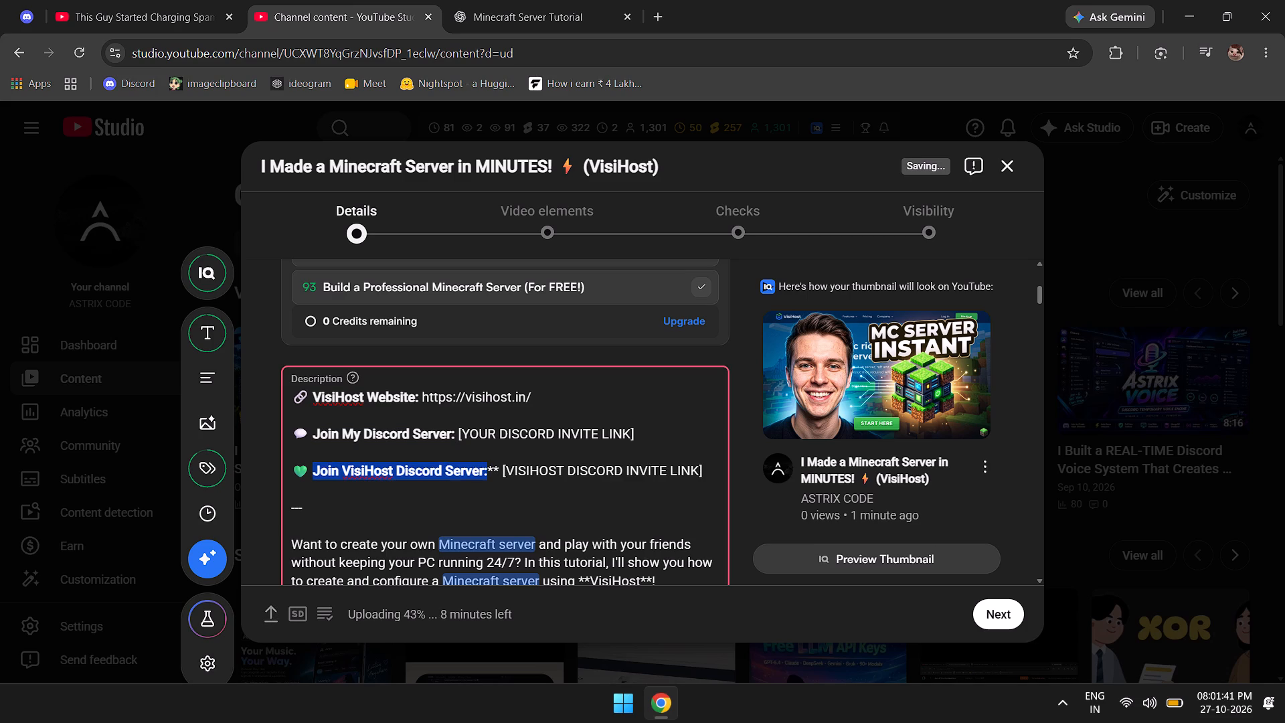
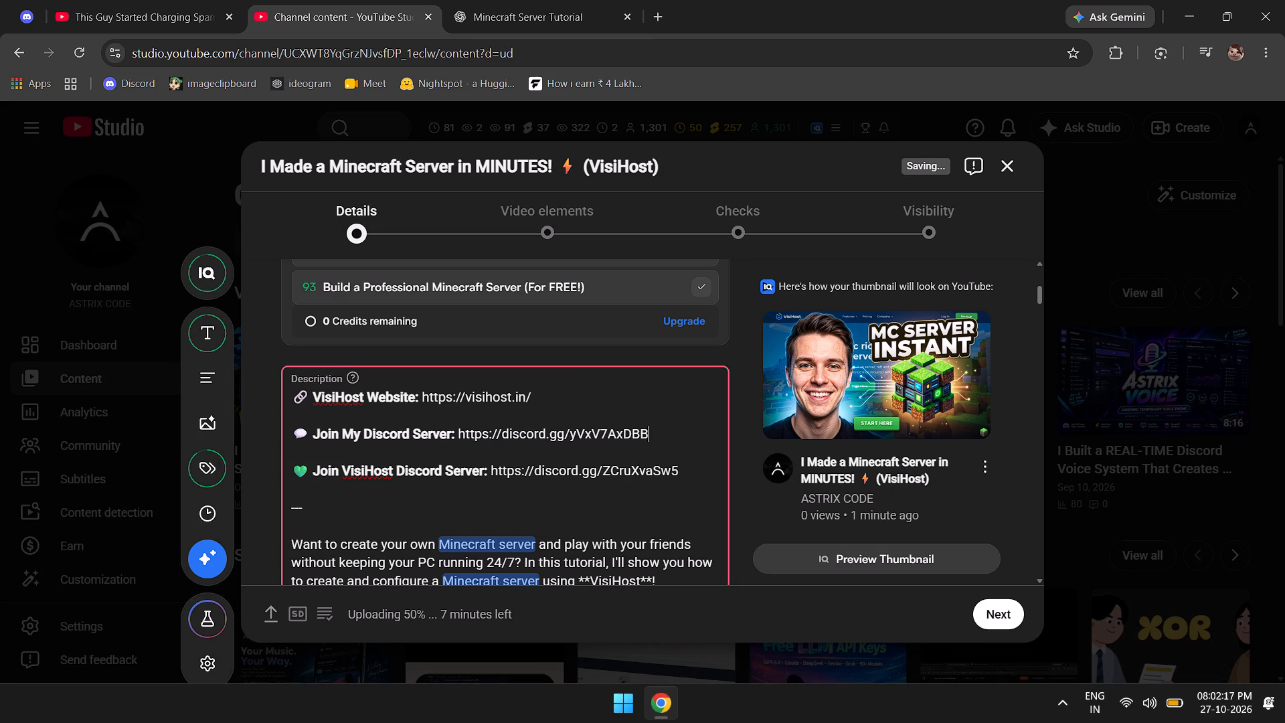
Delete the dash separator line below the VisiHost Discord link in the description.
click(311, 524)
key(shift+Up)
key(shift+Up)
key(BackSpace)
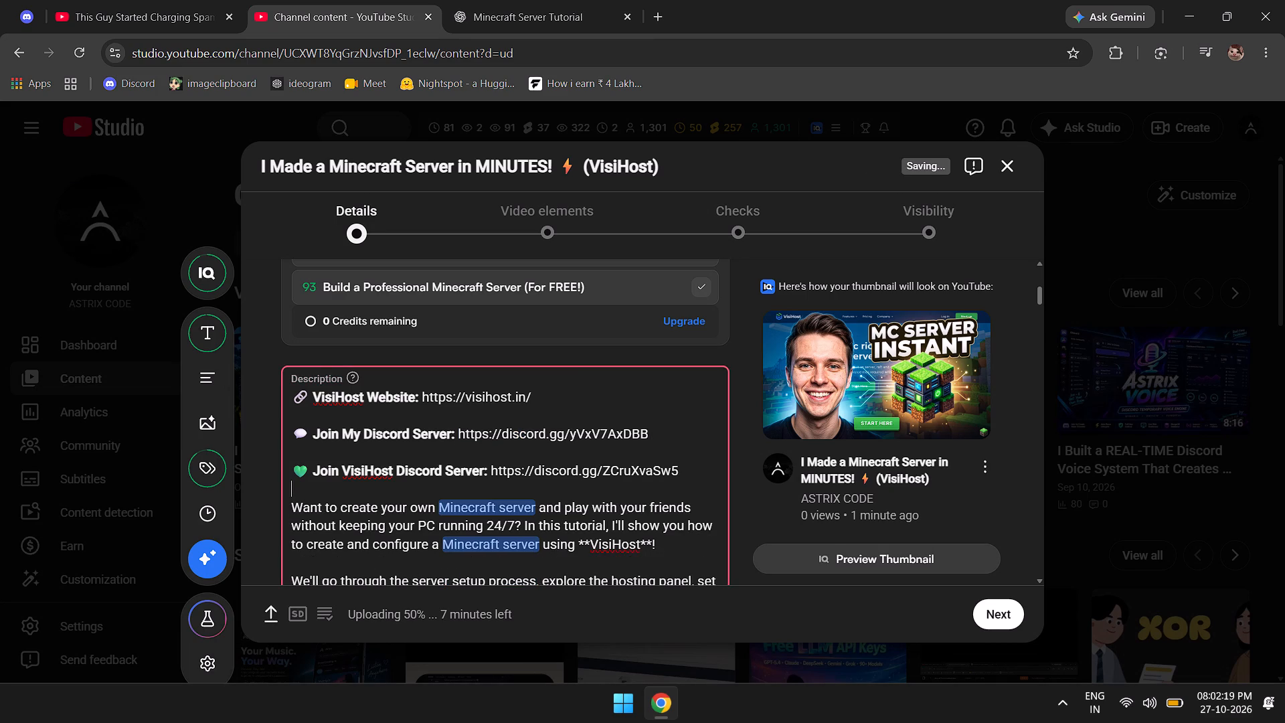
In the description's opening paragraph, remove the asterisks around "VisiHost" and make the word bold.
scroll(311, 524, down, 3)
scroll(311, 524, up, 5)
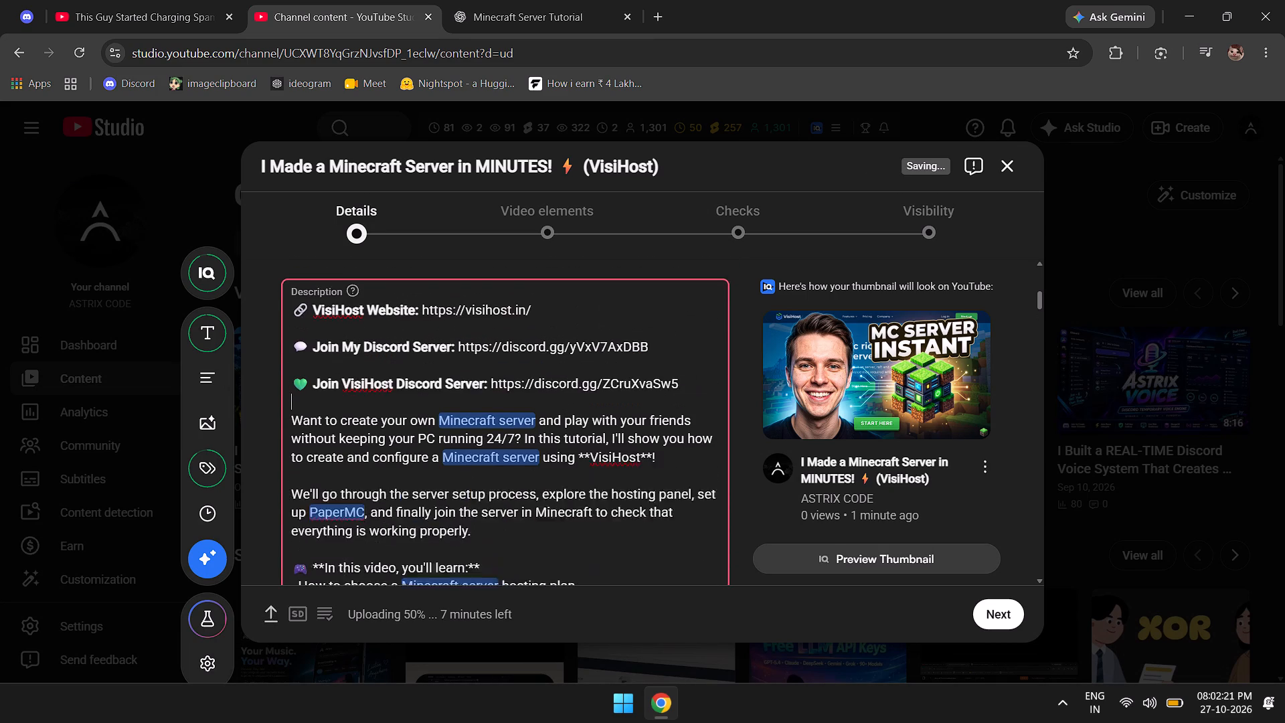
click(592, 483)
key(BackSpace)
key(BackSpace)
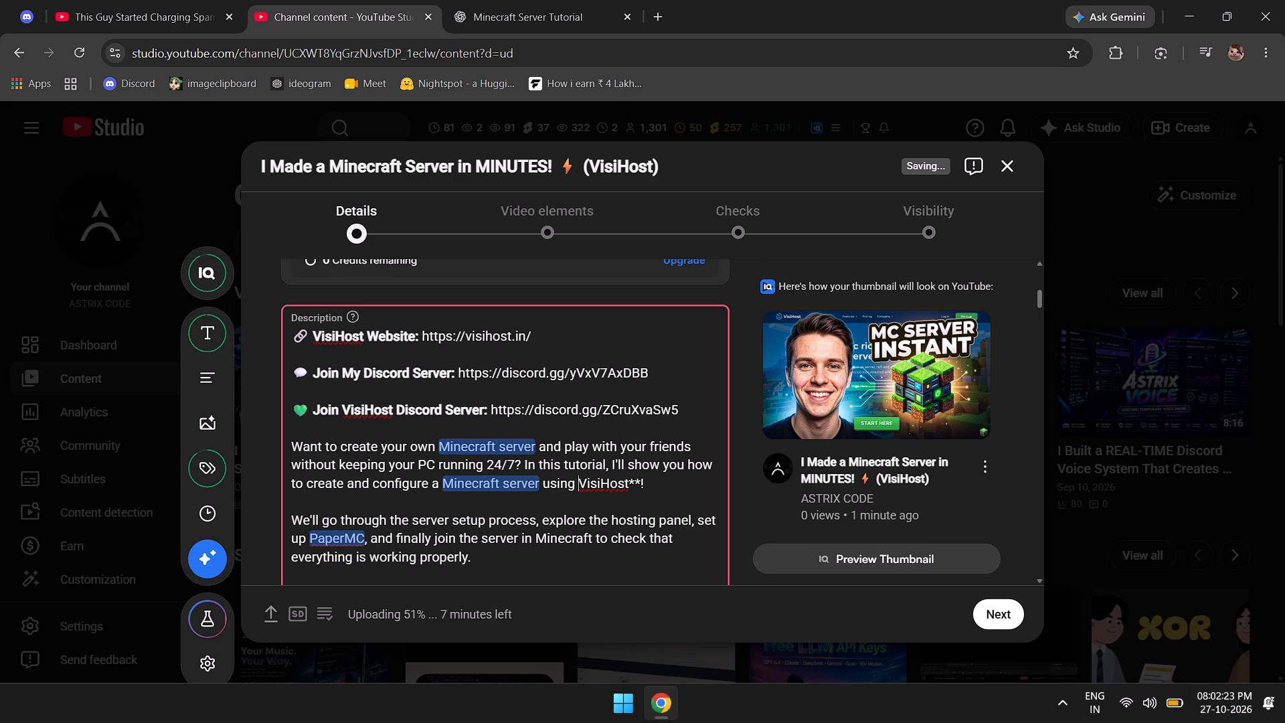
key(ctrl+shift+Right)
key(ctrl+b)
key(Right)
key(shift+Right)
key(shift+Right)
key(BackSpace)
Remove the asterisks around the "In this video, you'll learn:" heading in the description and make it bold.
scroll(592, 483, down, 1)
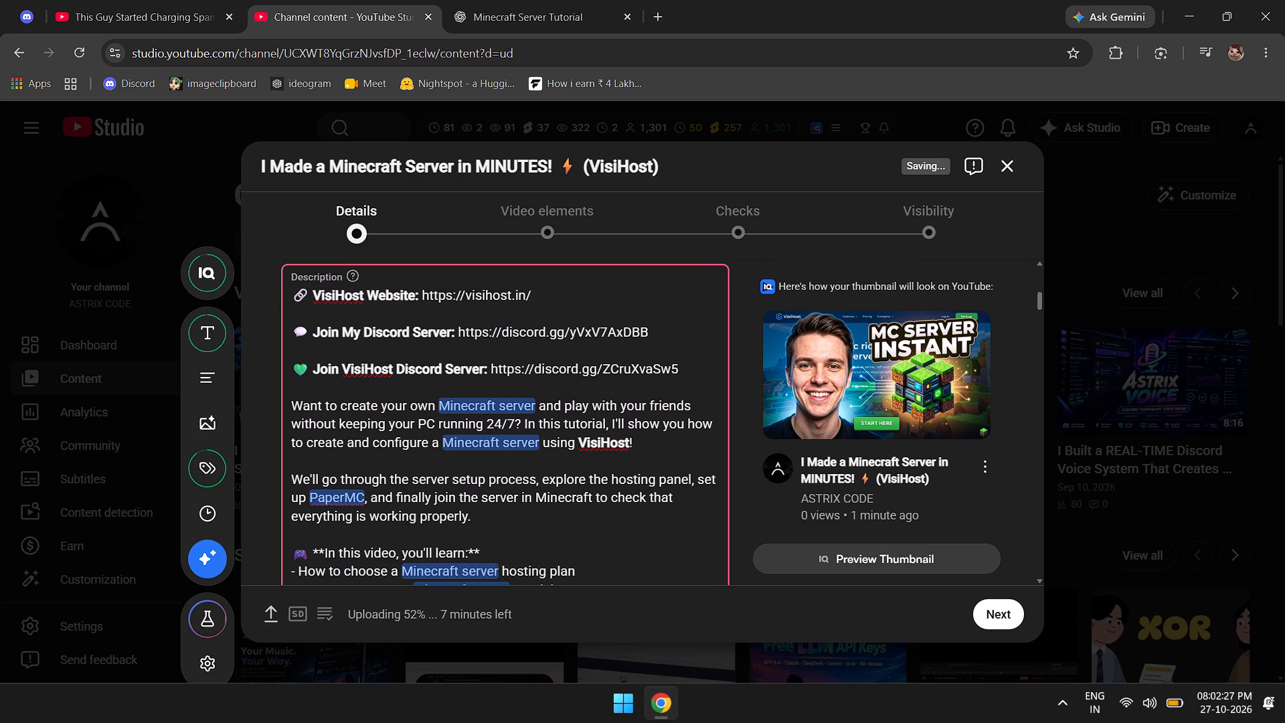
scroll(592, 483, up, 1)
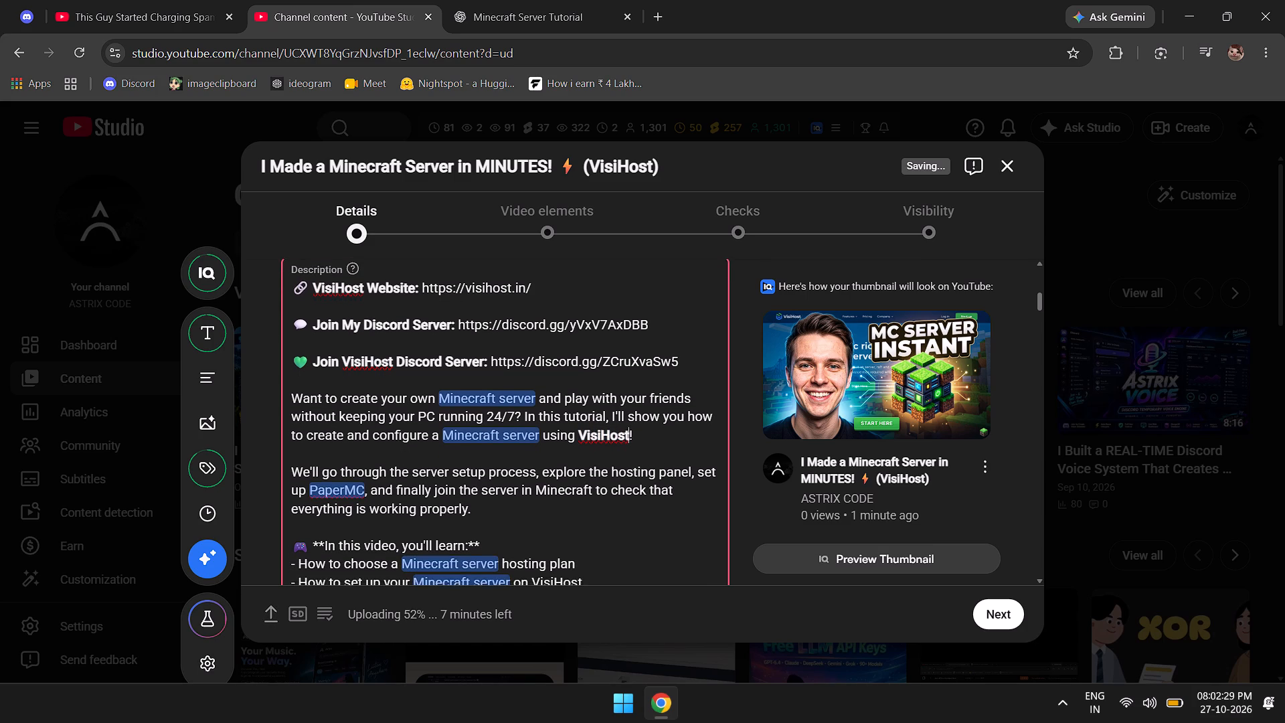
scroll(592, 483, up, 3)
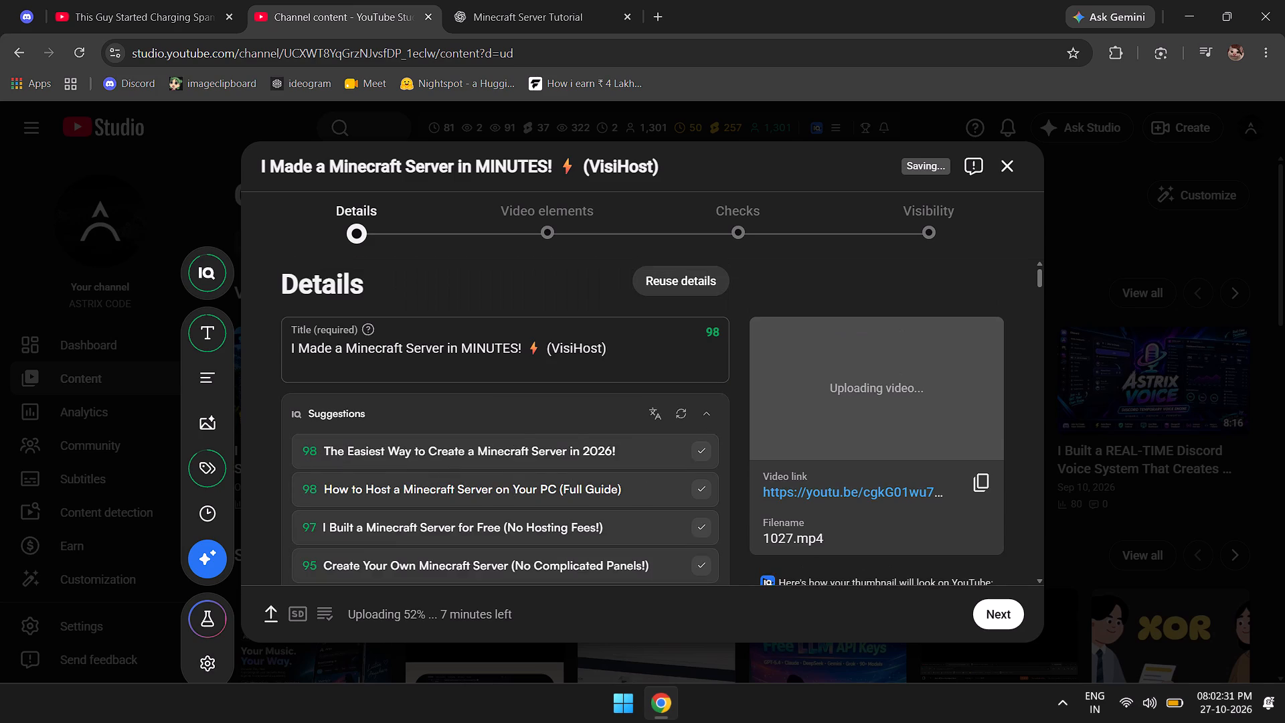
scroll(592, 483, down, 8)
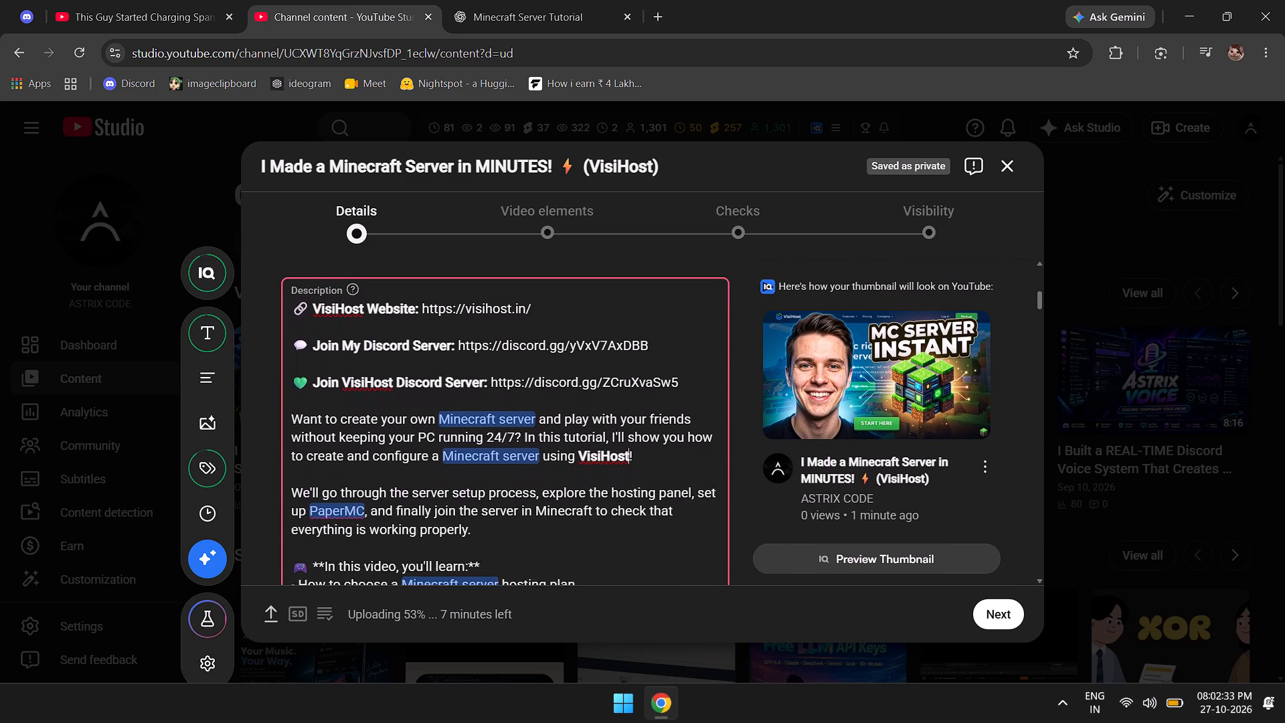
scroll(592, 483, down, 1)
click(486, 467)
key(BackSpace)
key(BackSpace)
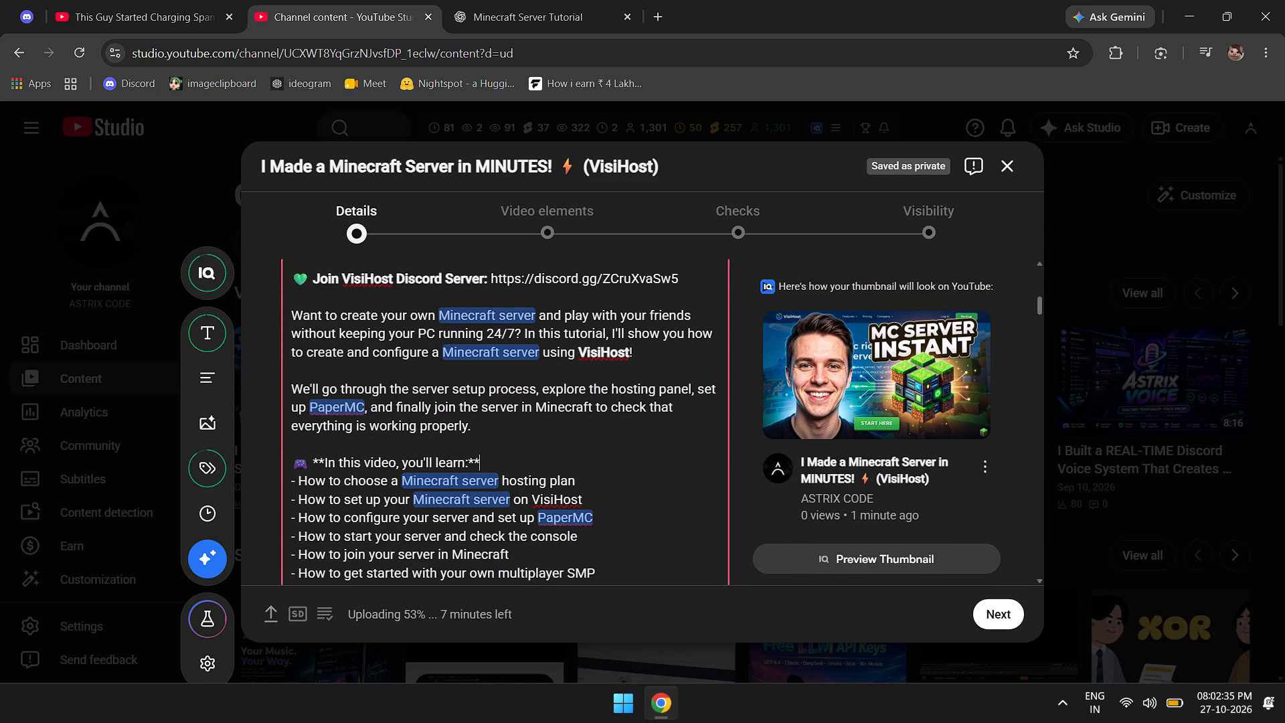
key(ctrl+shift+Left)
key(ctrl+shift+Left)
key(ctrl+shift+Left)
key(ctrl+shift+Left)
key(ctrl+shift+Left)
key(ctrl+shift+Left)
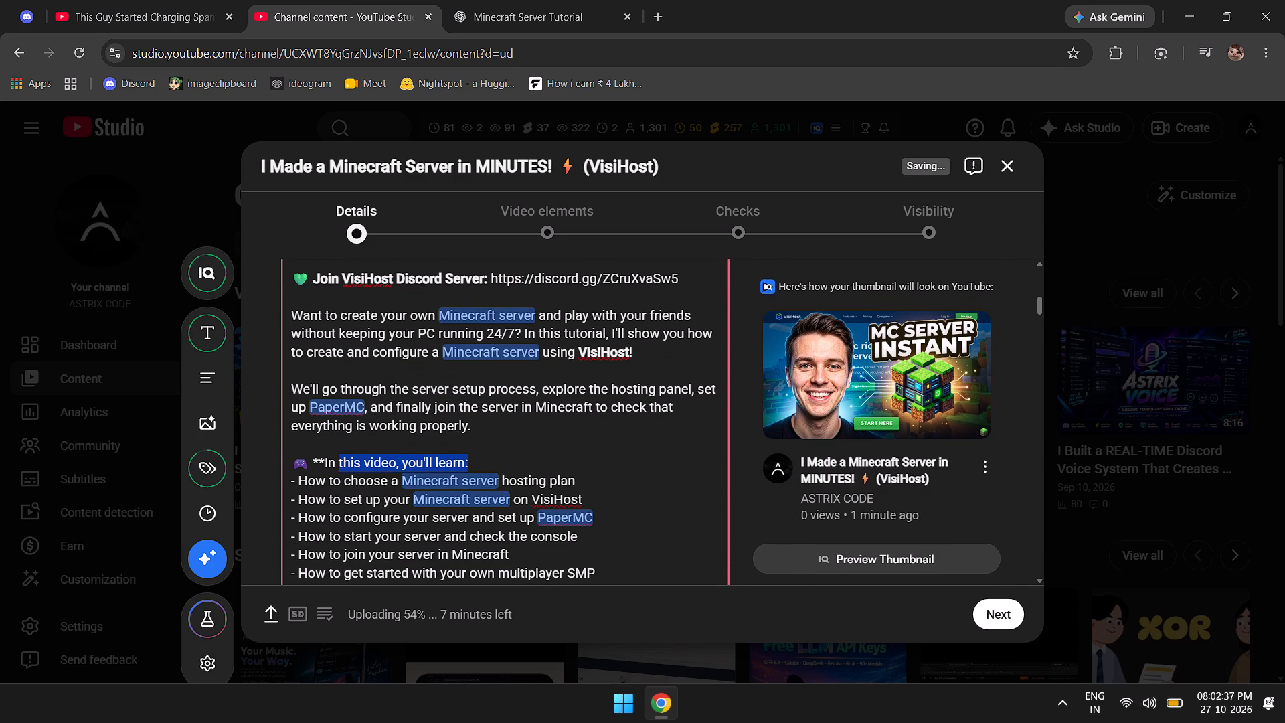
key(ctrl+shift+Left)
key(ctrl+b)
key(ctrl+Left)
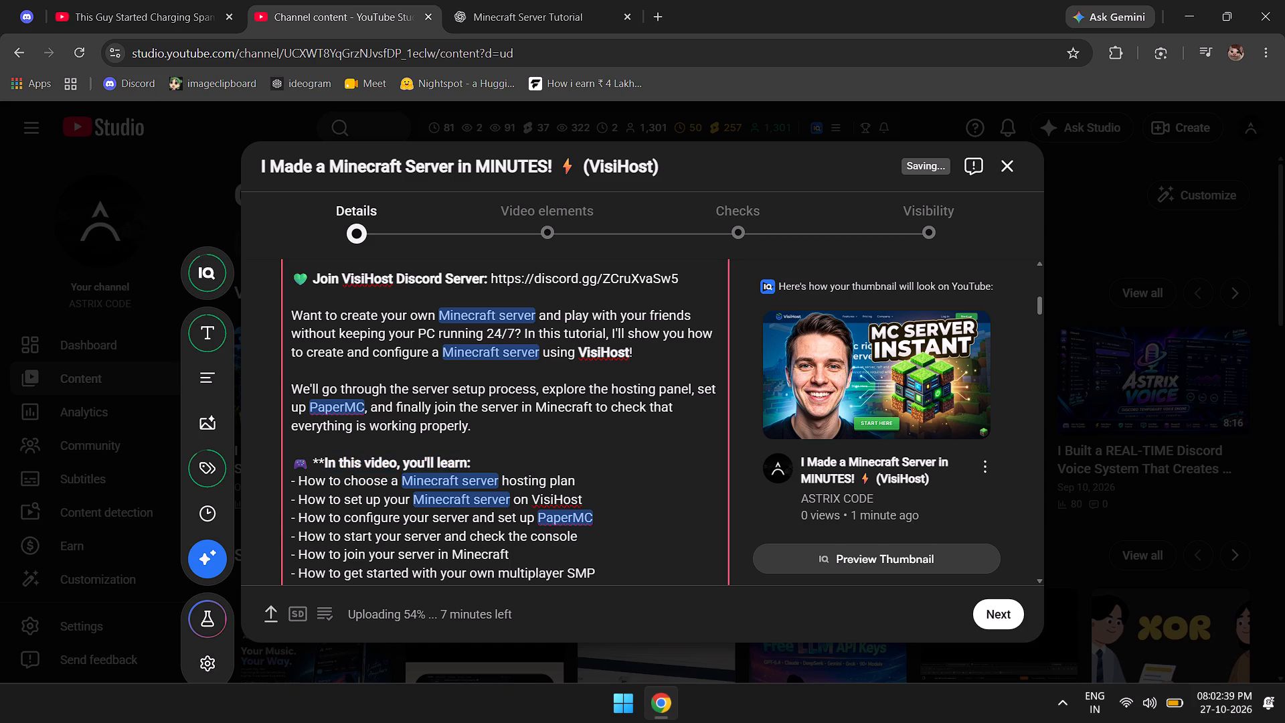
key(ctrl+shift+Right)
key(BackSpace)
Remove the asterisks around the "About VisiHost" heading in the description and make it bold.
scroll(486, 467, down, 2)
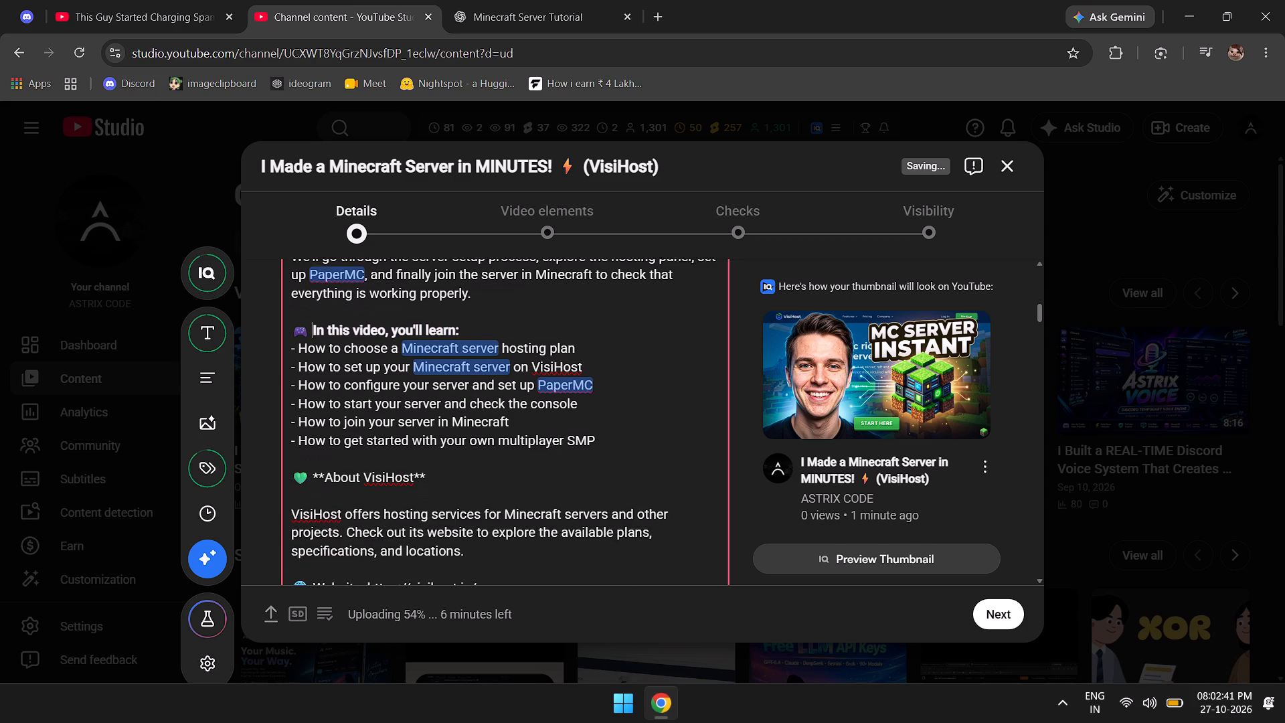
scroll(486, 467, down, 2)
click(463, 443)
key(BackSpace)
key(BackSpace)
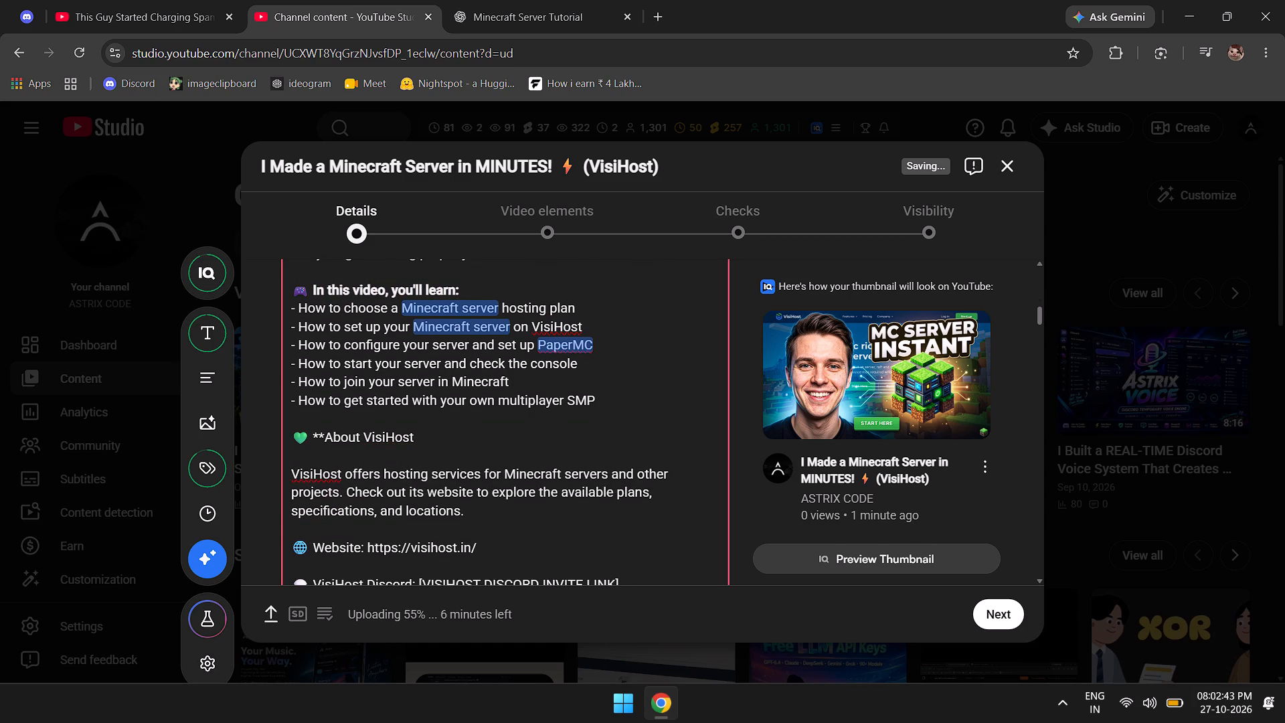
key(ctrl+shift+Left)
key(ctrl+shift+Left)
key(ctrl+b)
key(Left)
key(BackSpace)
key(BackSpace)
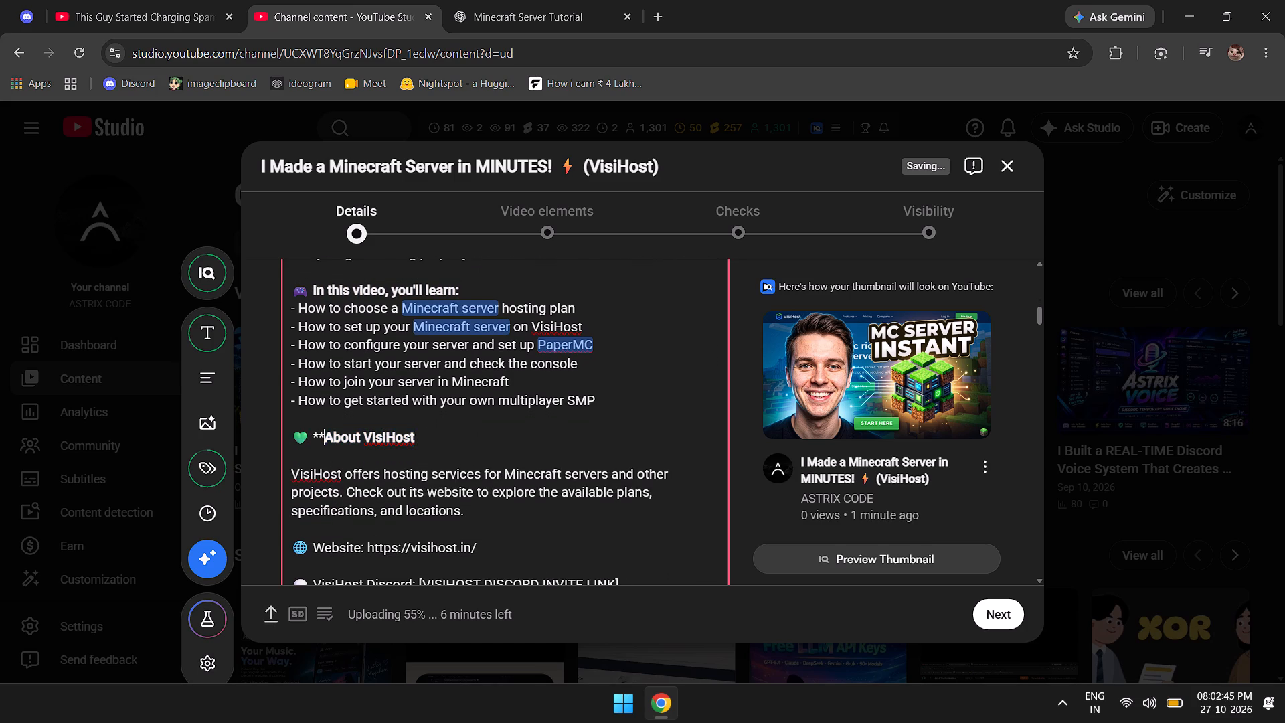
Delete the repeated Website line and the VisiHost Discord placeholder line beneath the About VisiHost paragraph.
scroll(463, 443, down, 1)
scroll(519, 471, down, 1)
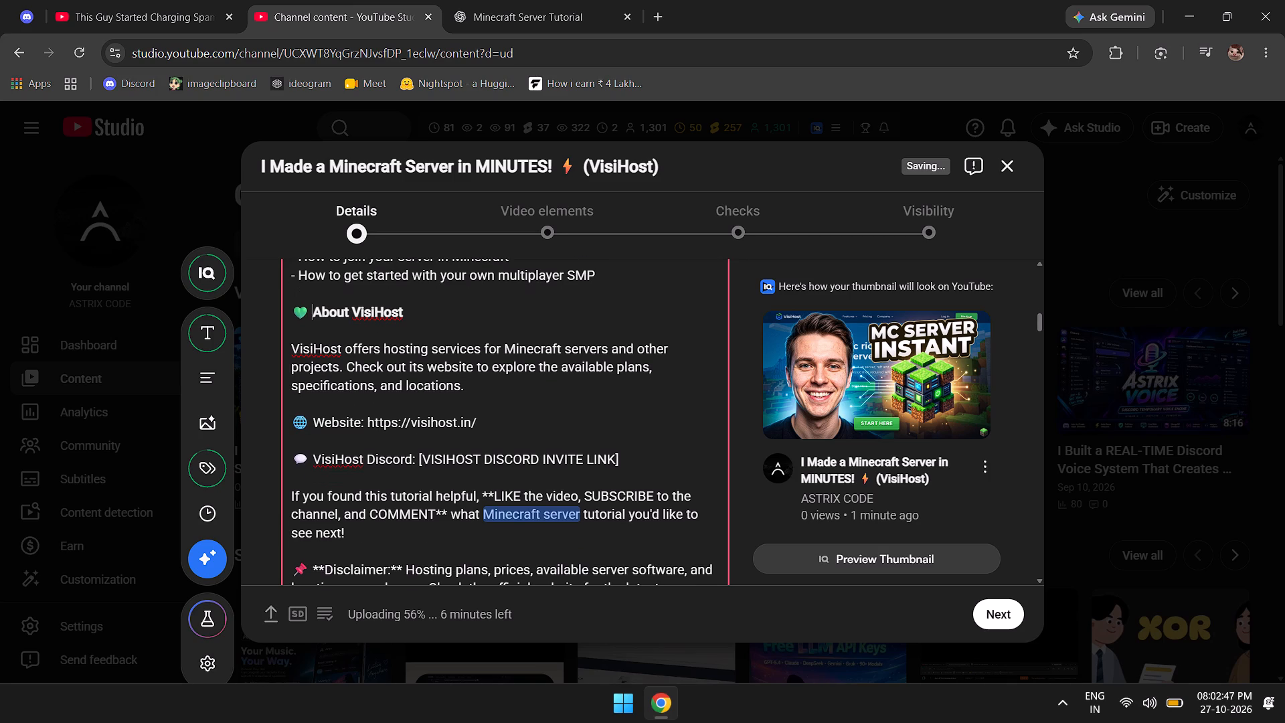
click(665, 461)
drag(665, 461, 651, 441)
key(shift+Up)
key(shift+Up)
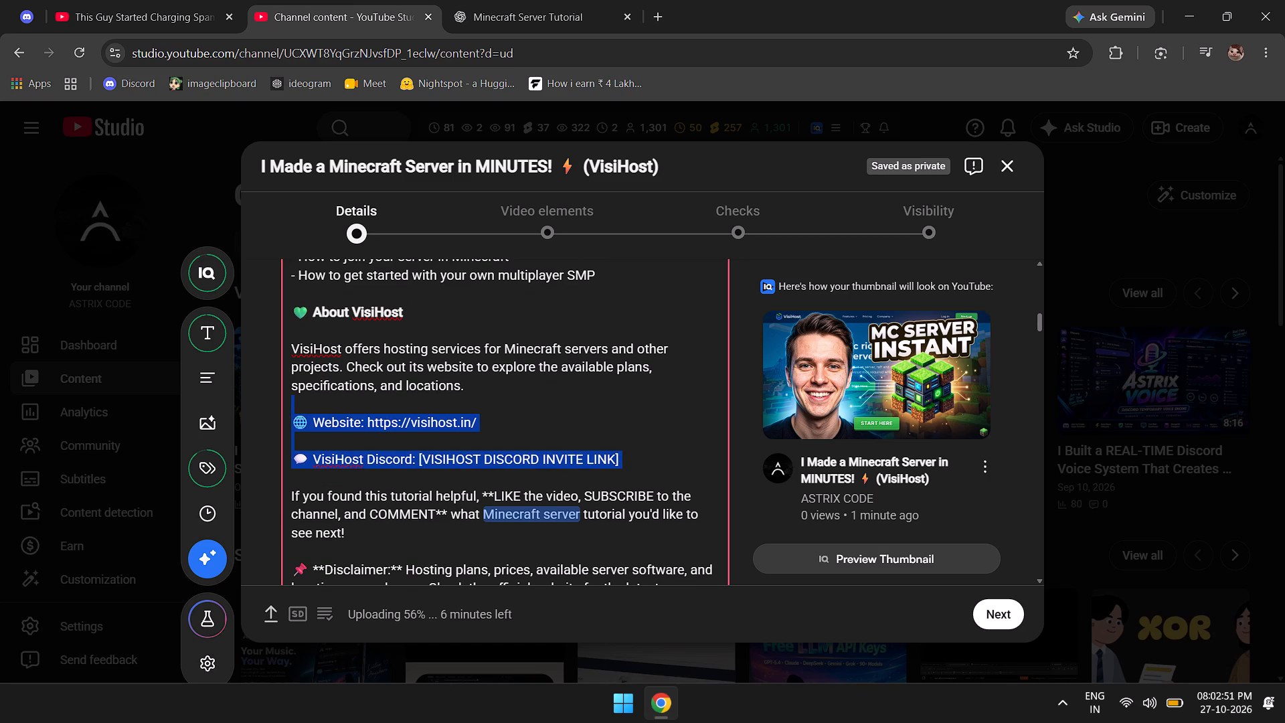
key(shift+Down)
key(BackSpace)
key(BackSpace)
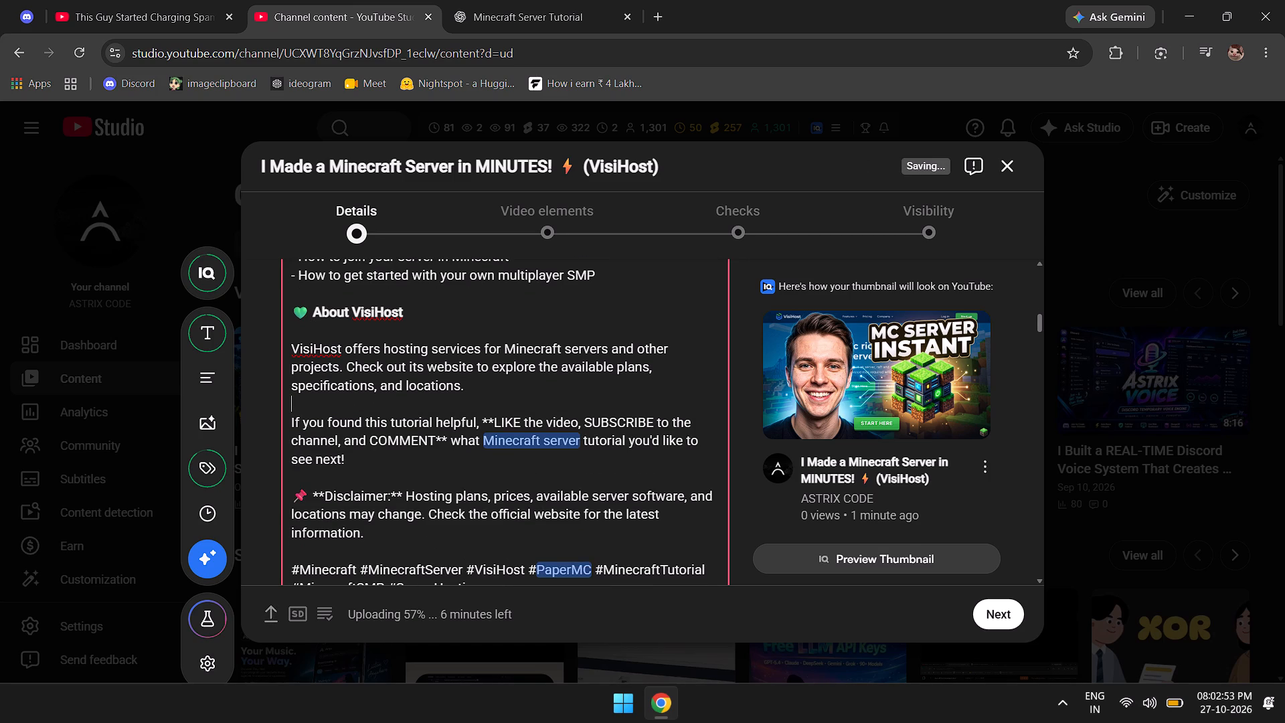
Remove the asterisks around "LIKE the video, SUBSCRIBE to the channel, and COMMENT" in the description and make that phrase bold.
click(493, 421)
key(BackSpace)
key(BackSpace)
key(ctrl+shift+Right)
key(ctrl+shift+Right)
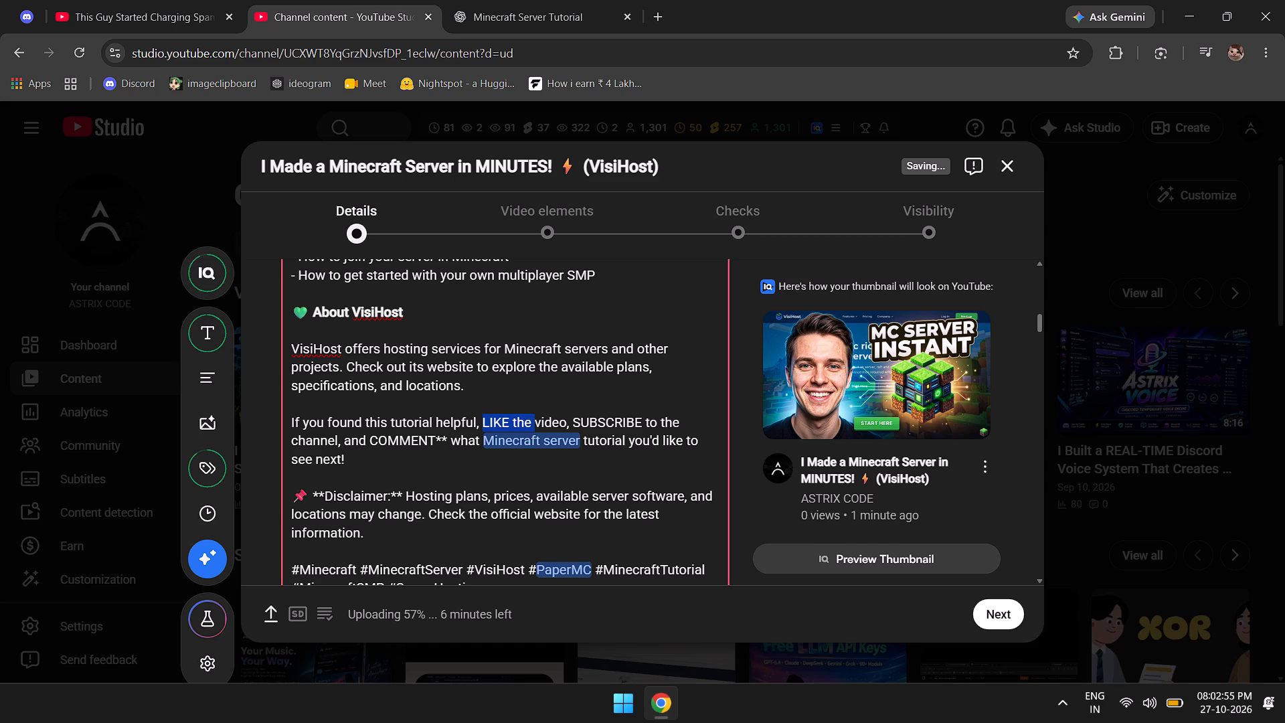
key(ctrl+shift+Left)
key(shift+Left)
key(ctrl+shift+Right)
key(ctrl+shift+Right)
key(ctrl+shift+Right)
key(ctrl+shift+Right)
key(ctrl+shift+Right)
key(ctrl+shift+Right)
key(ctrl+shift+Right)
key(ctrl+shift+Right)
key(ctrl+shift+Right)
key(ctrl+shift+Right)
key(ctrl+shift+Right)
key(ctrl+shift+Right)
key(ctrl+shift+Right)
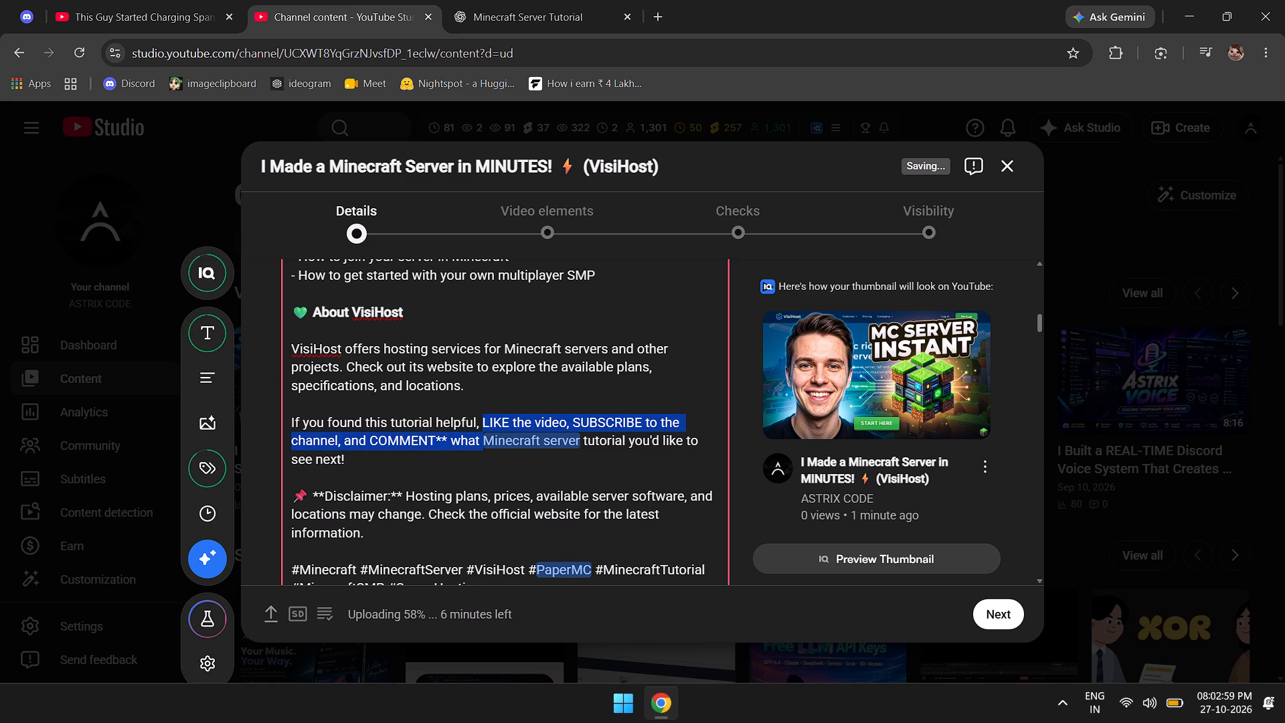
key(ctrl+shift+Left)
key(ctrl+shift+Left)
key(ctrl+b)
key(Right)
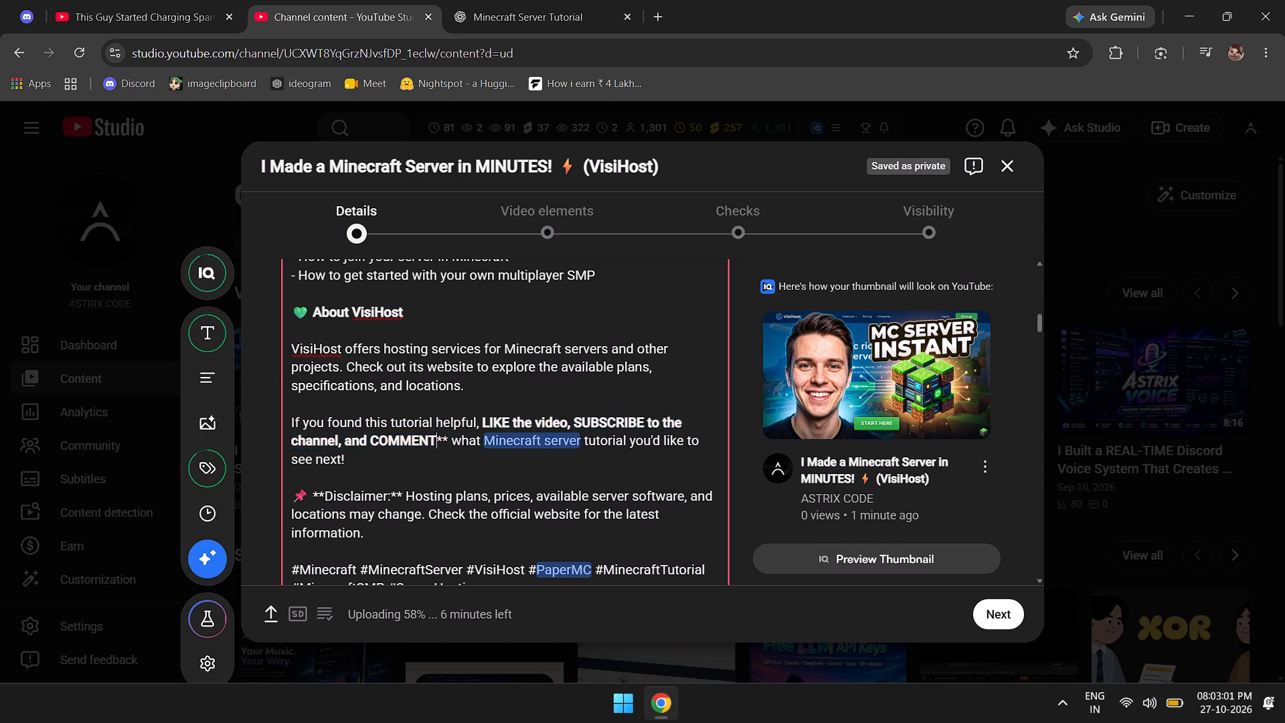
key(shift+Right)
key(shift+Right)
key(BackSpace)
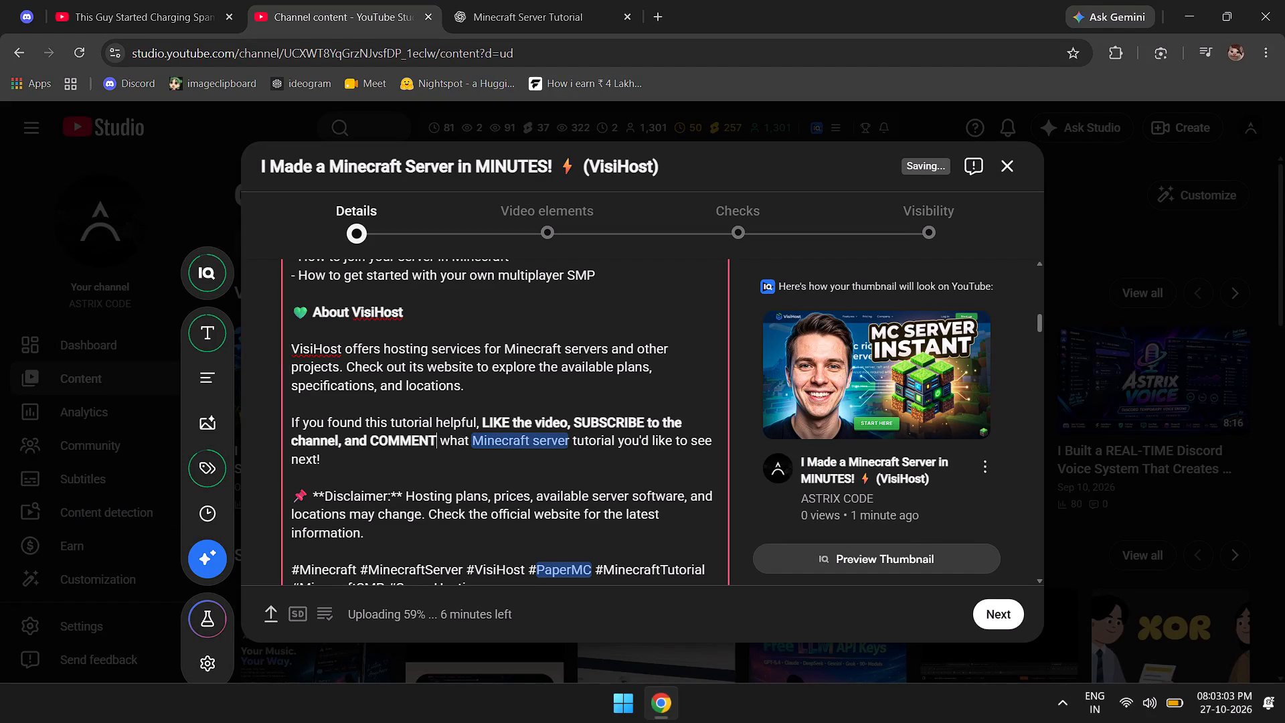
Remove the asterisks around "Disclaimer:" in the description and make that label bold.
click(323, 495)
key(BackSpace)
key(BackSpace)
key(ctrl+shift+Right)
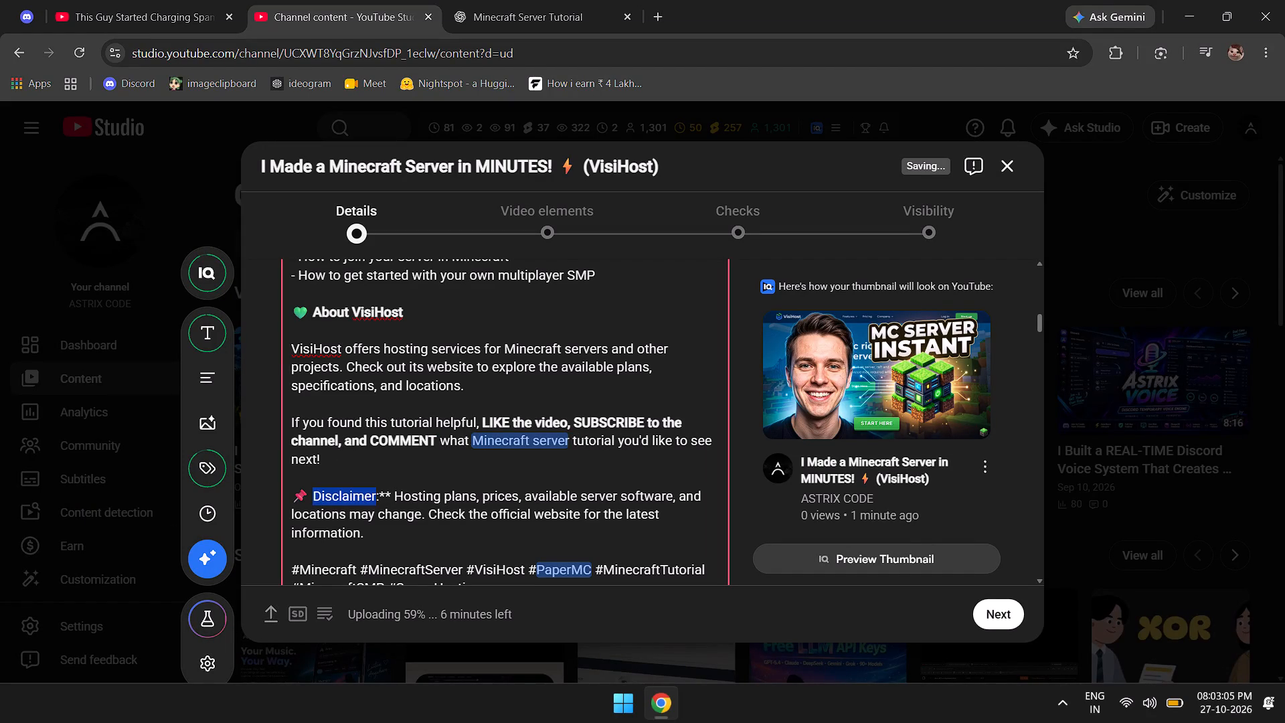
key(shift+Right)
key(ctrl+b)
key(Right)
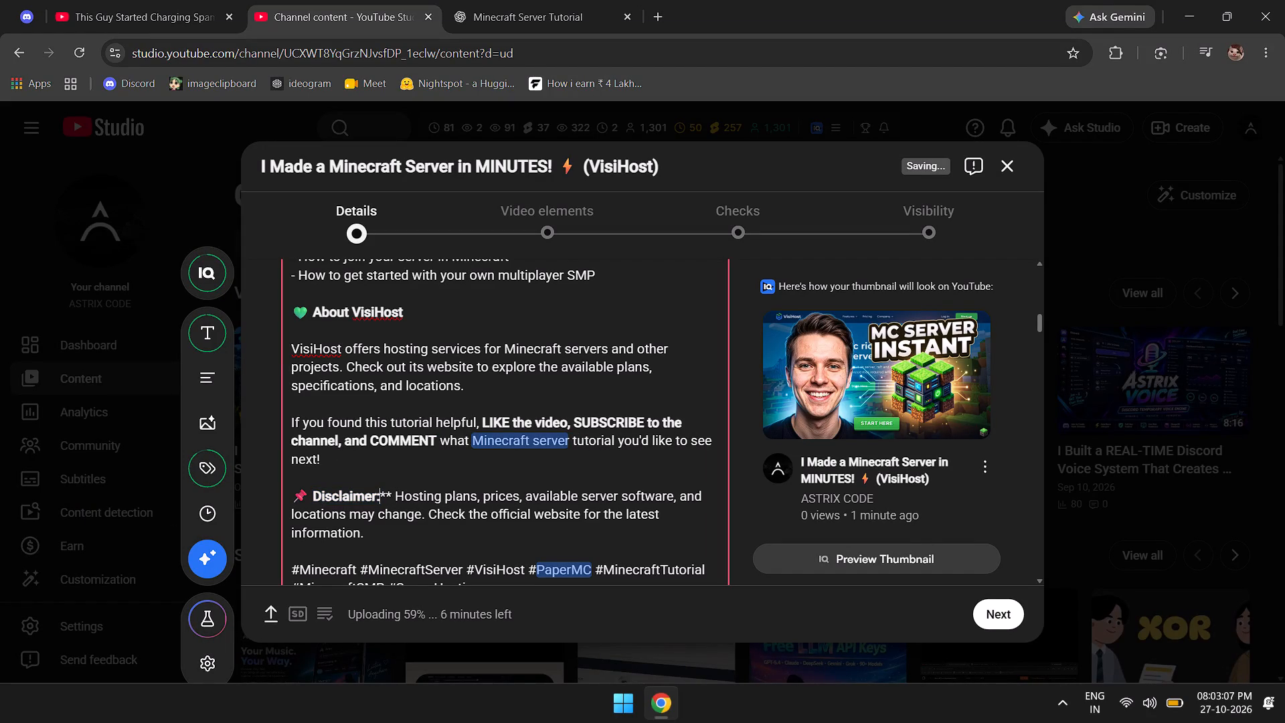
key(shift+Right)
key(shift+Right)
key(BackSpace)
Replace the description's first two hashtags with the suggested hashtags #minecraft and #minecraftserver.
scroll(323, 495, down, 2)
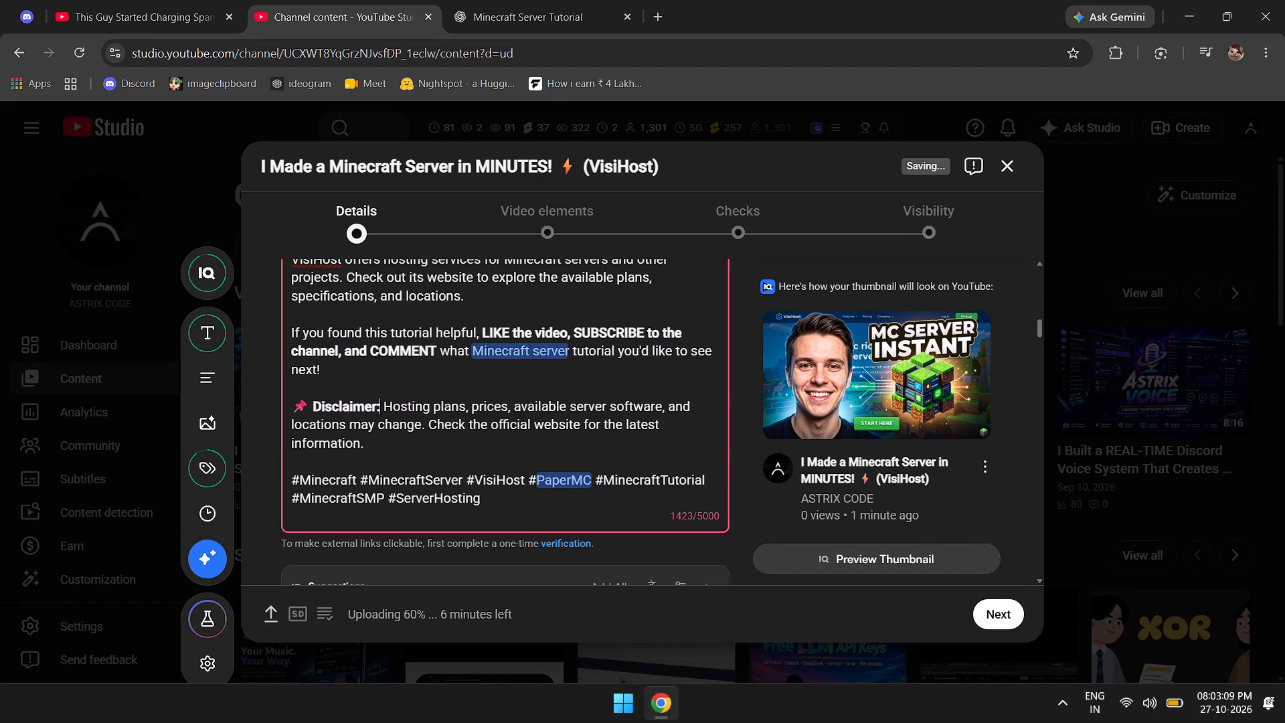
click(359, 485)
key(Left)
key(Return)
key(ctrl+Right)
key(ctrl+Right)
key(ctrl+Right)
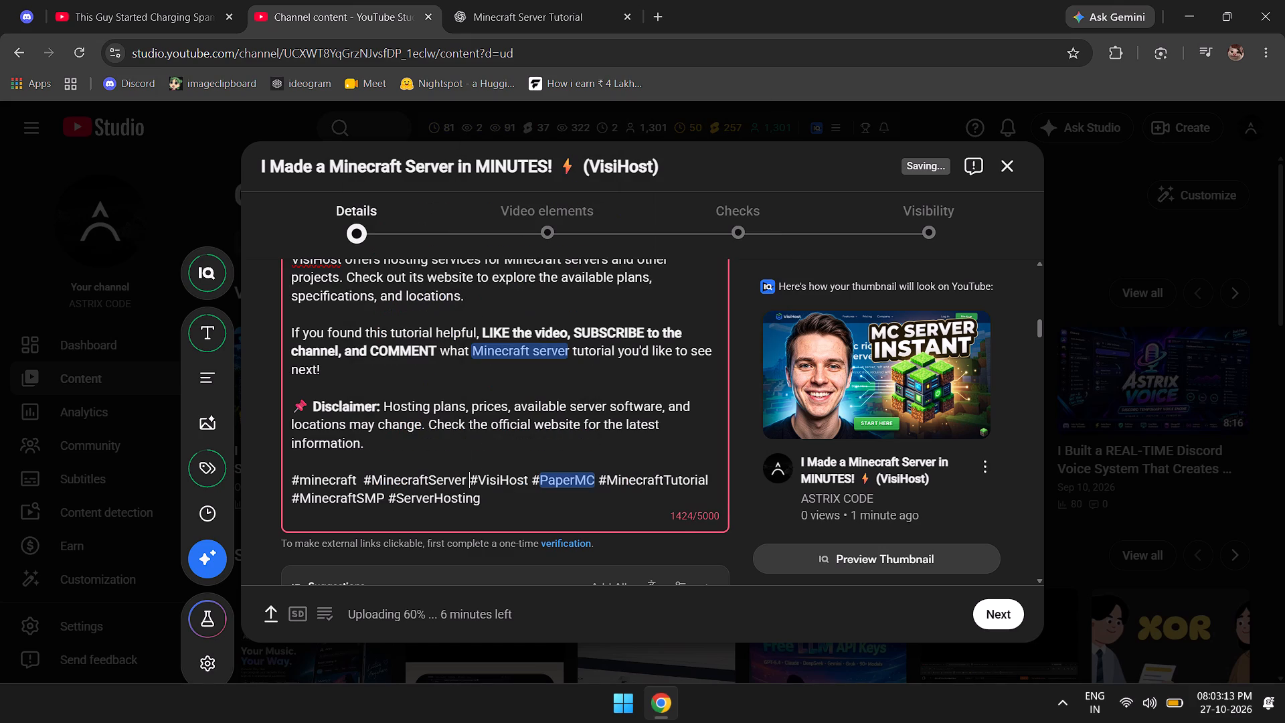
key(Left)
key(Return)
Replace the PaperMC and MinecraftTutorial hashtags with the suggested #papermc and #minecrafttutorial.
key(ctrl+Right)
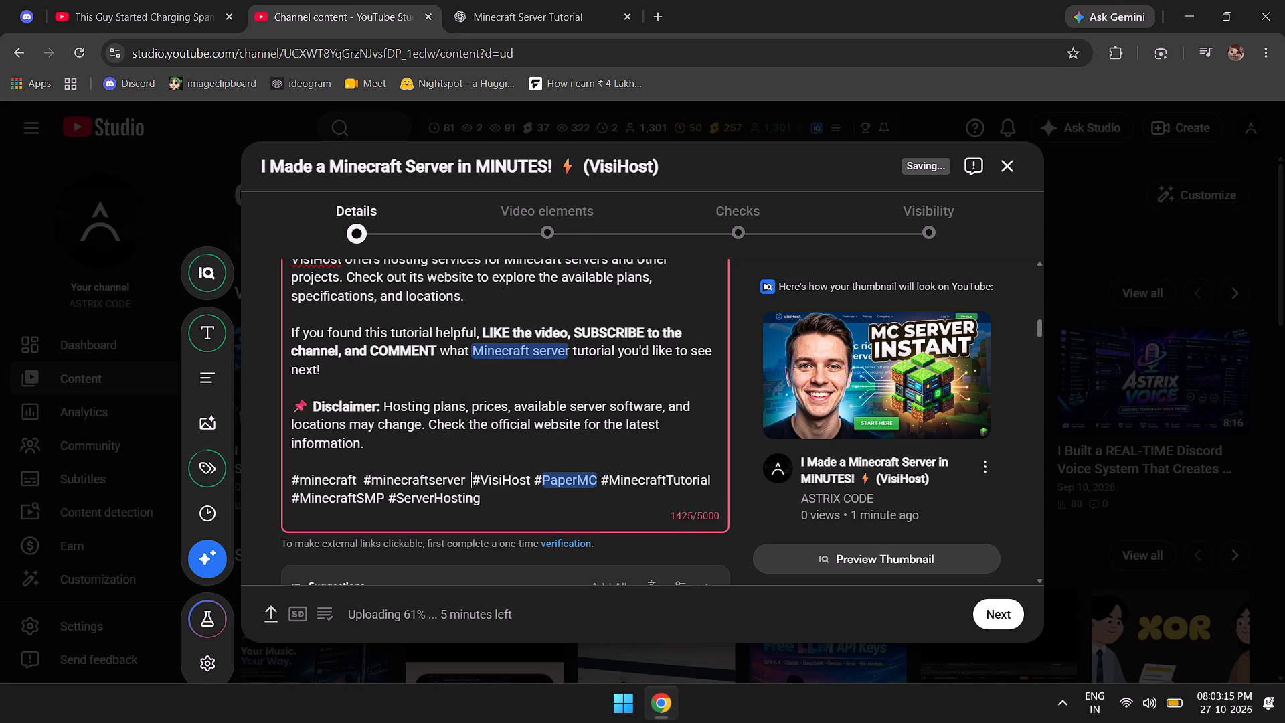
key(ctrl+Right)
key(ctrl+Right)
key(Left)
key(ctrl+Right)
key(ctrl+Right)
key(ctrl+Right)
key(Left)
key(Return)
key(ctrl+Right)
key(ctrl+Right)
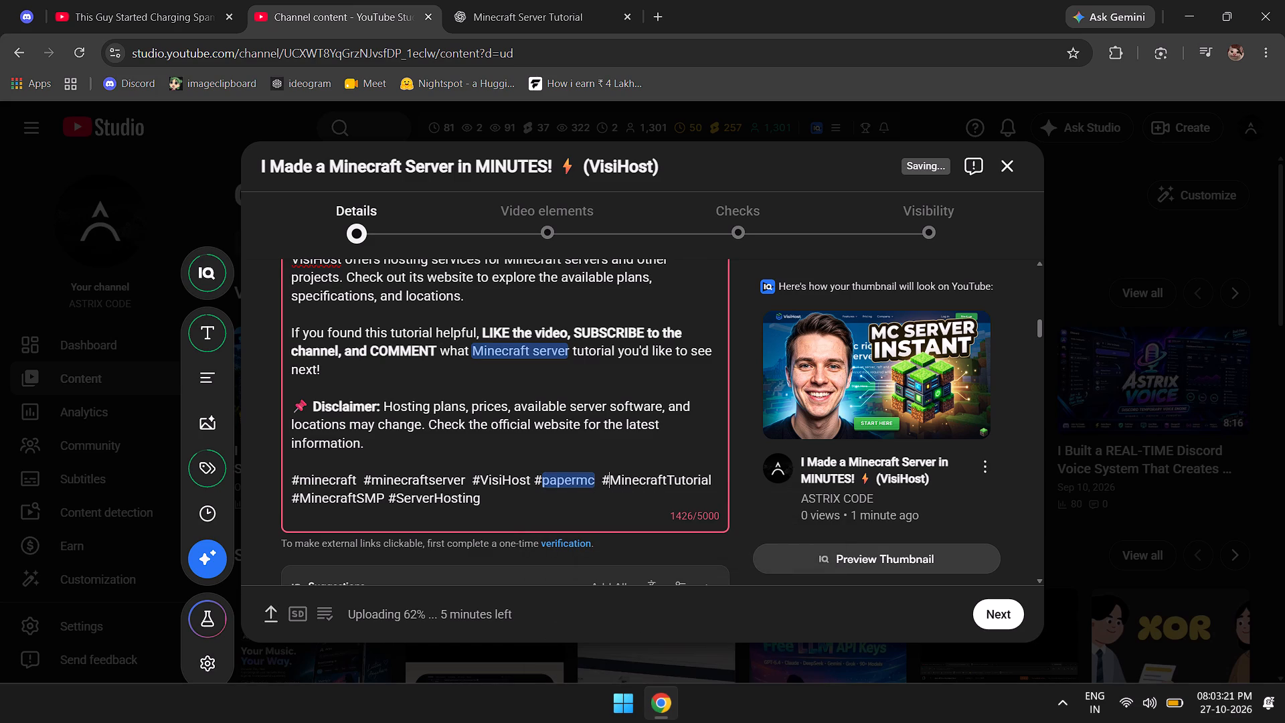
key(ctrl+Right)
key(Left)
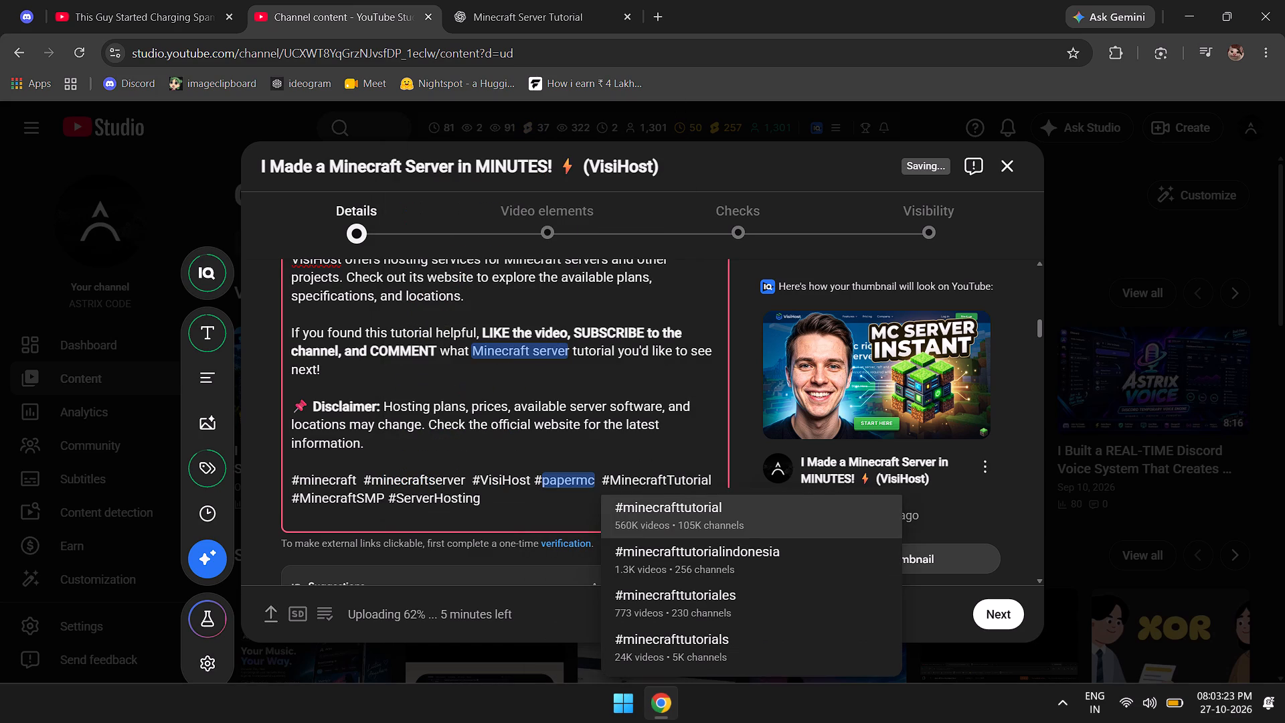
key(Return)
Replace the description's last two hashtags with the suggested #minecraftsmp and #serverhosting.
key(ctrl+Right)
key(ctrl+Right)
key(ctrl+Right)
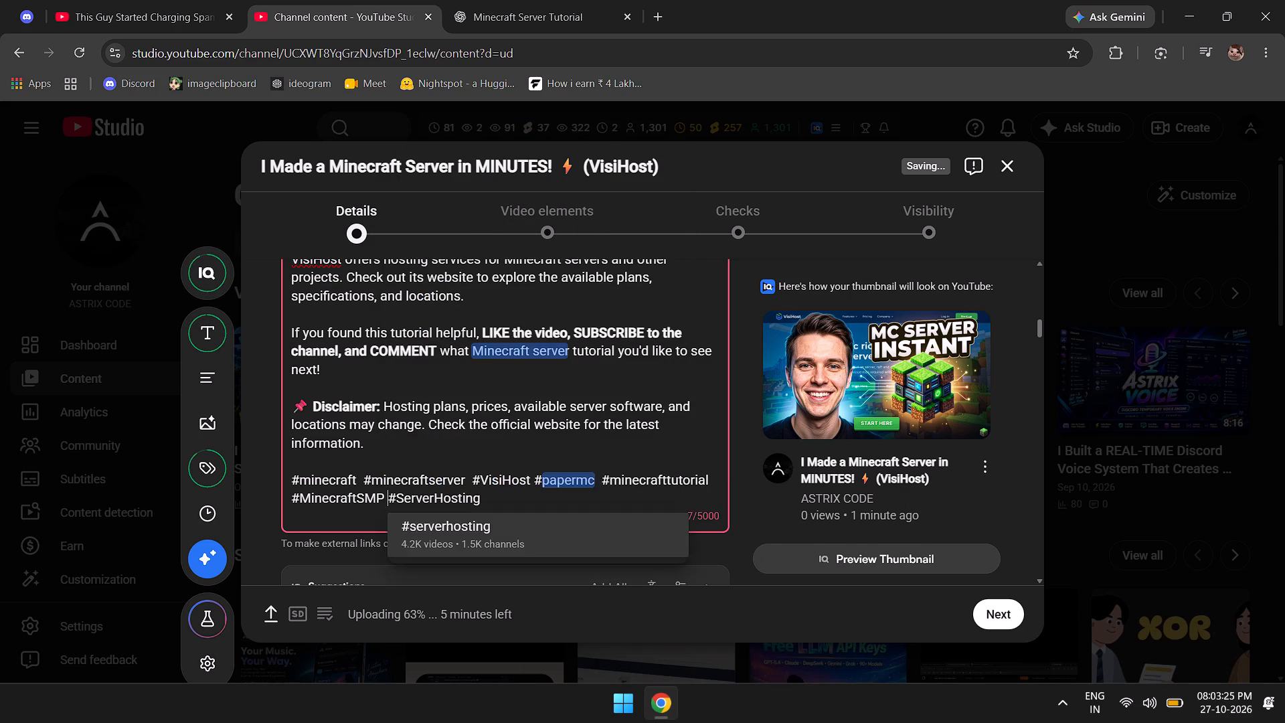
key(Left)
key(Return)
key(ctrl+Right)
key(ctrl+Right)
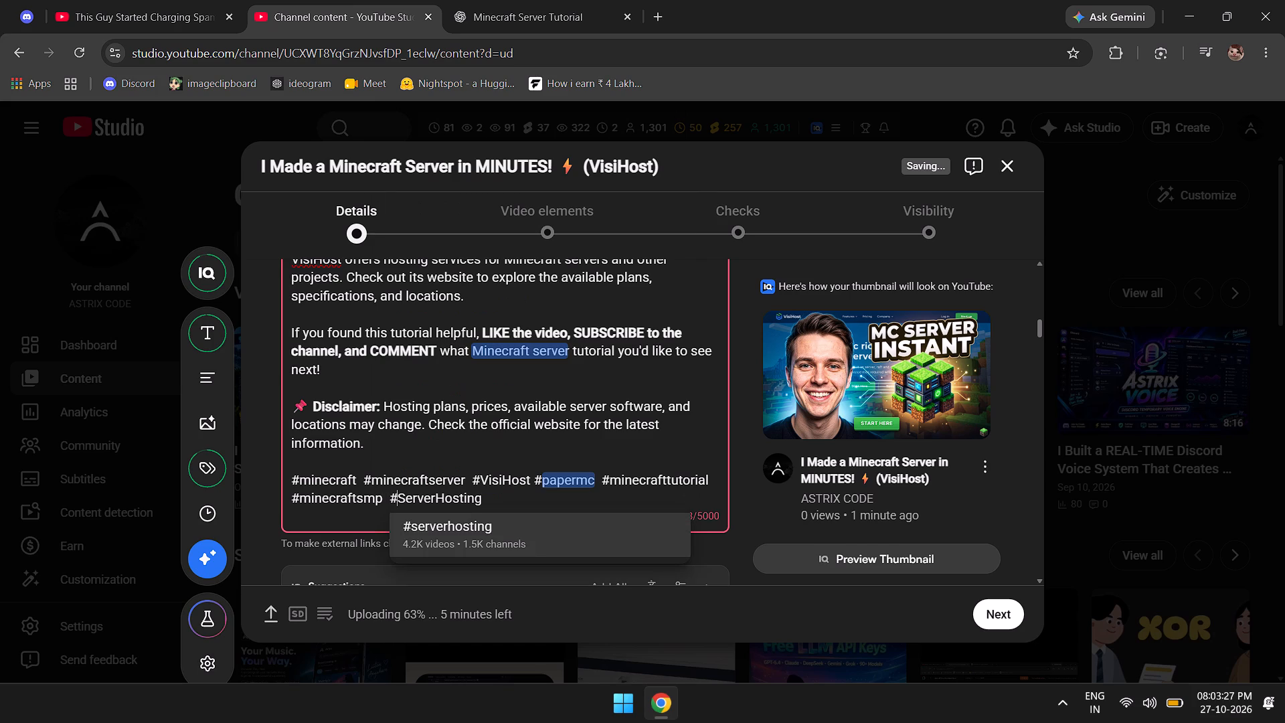
key(ctrl+Right)
key(Return)
scroll(359, 485, down, 1)
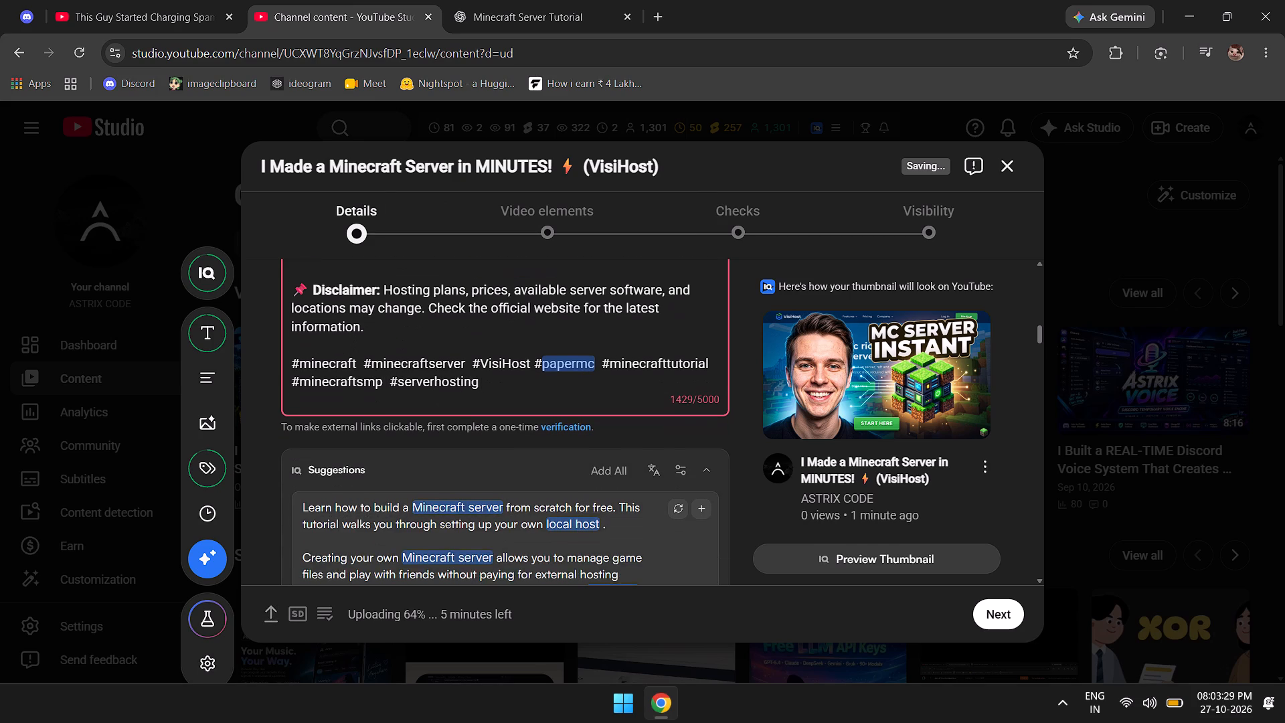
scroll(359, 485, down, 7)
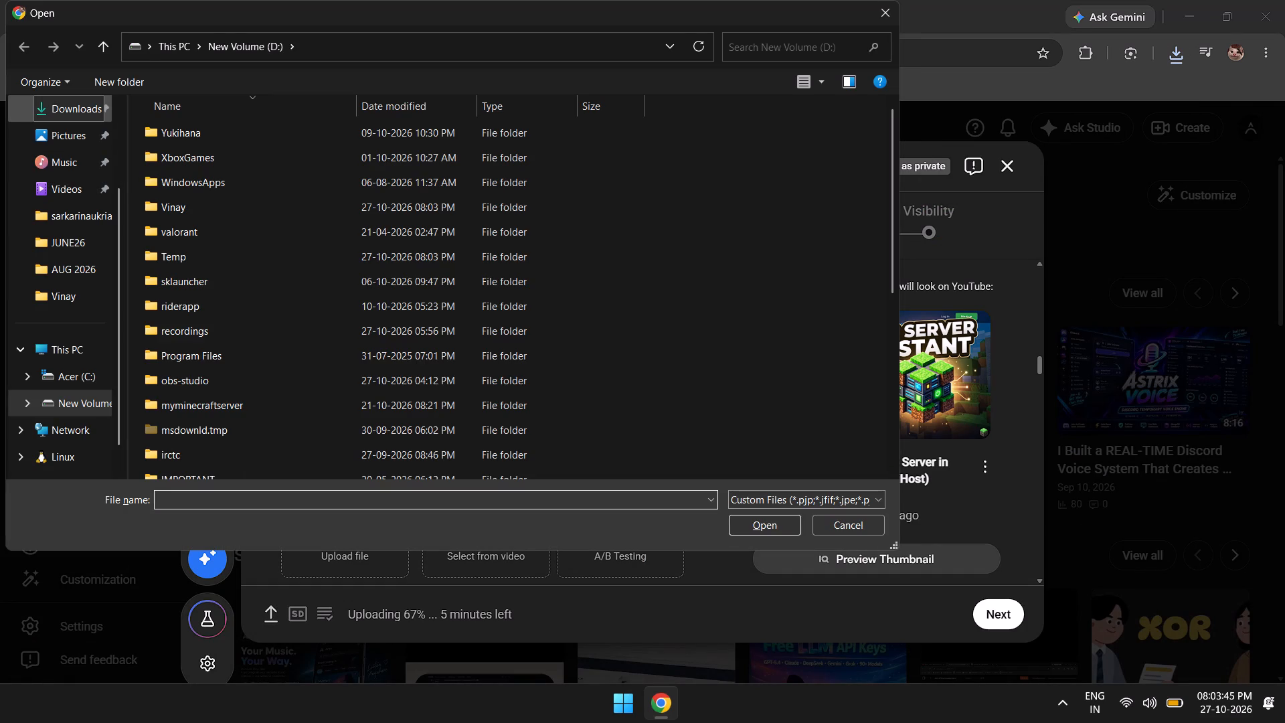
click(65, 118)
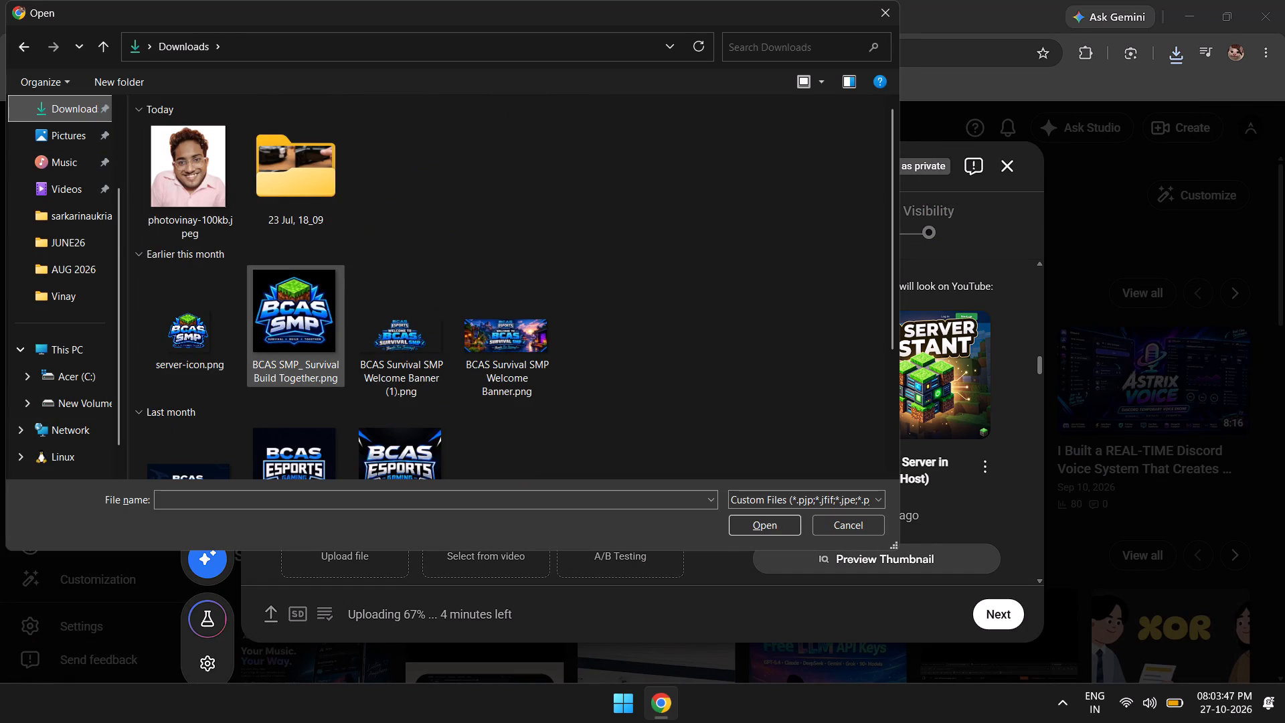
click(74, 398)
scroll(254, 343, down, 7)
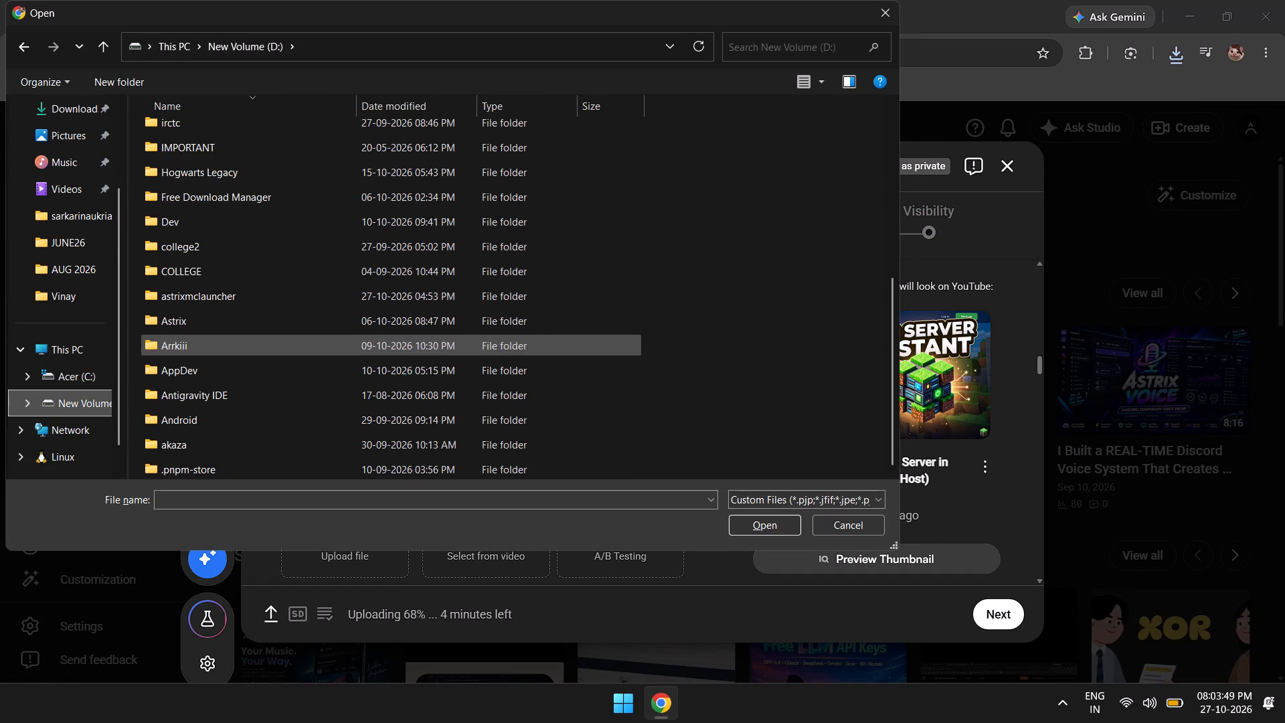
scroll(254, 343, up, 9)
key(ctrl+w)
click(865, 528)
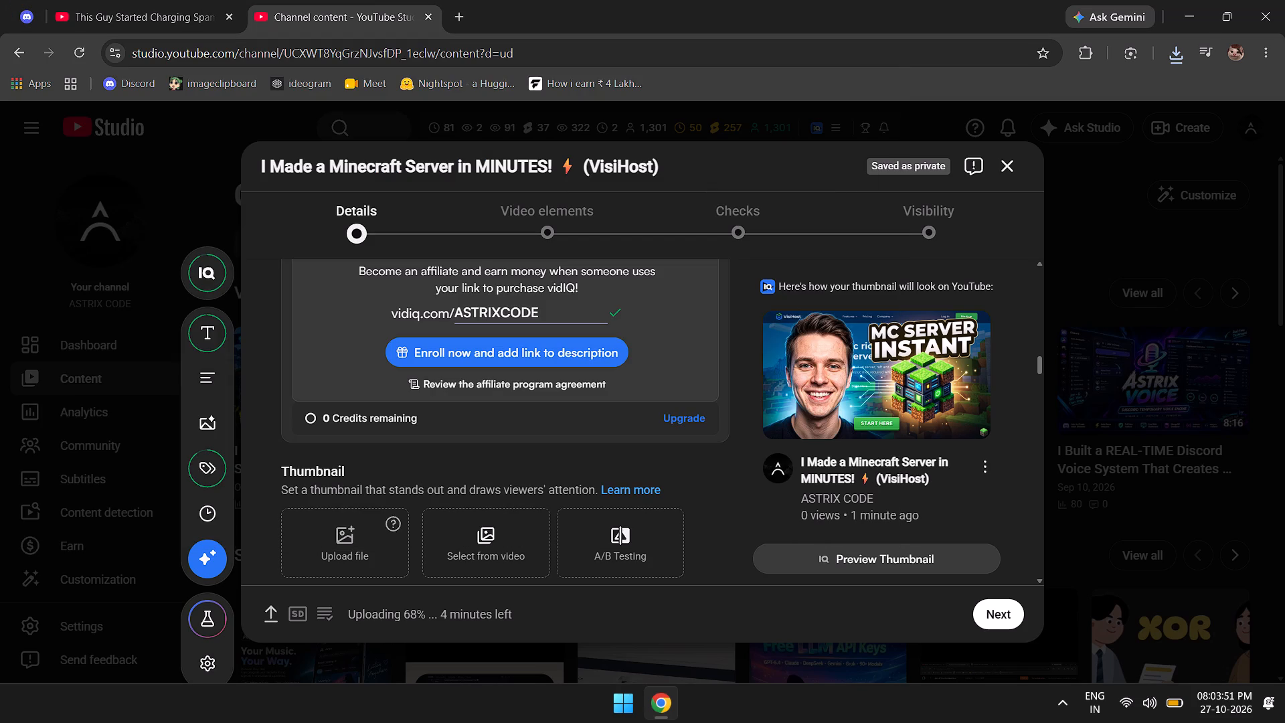
Open the save folder of the downloaded VisiHost thumbnail in File Explorer and move the image into Downloads.
click(1185, 50)
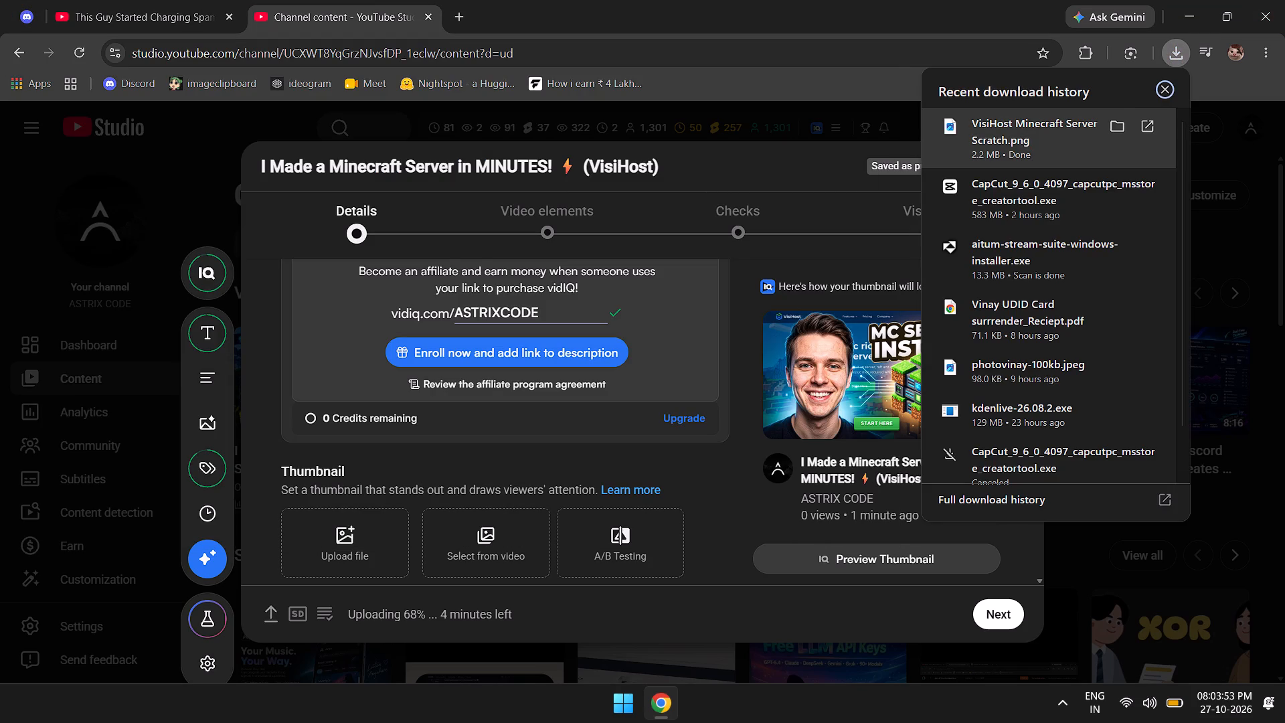
click(1115, 132)
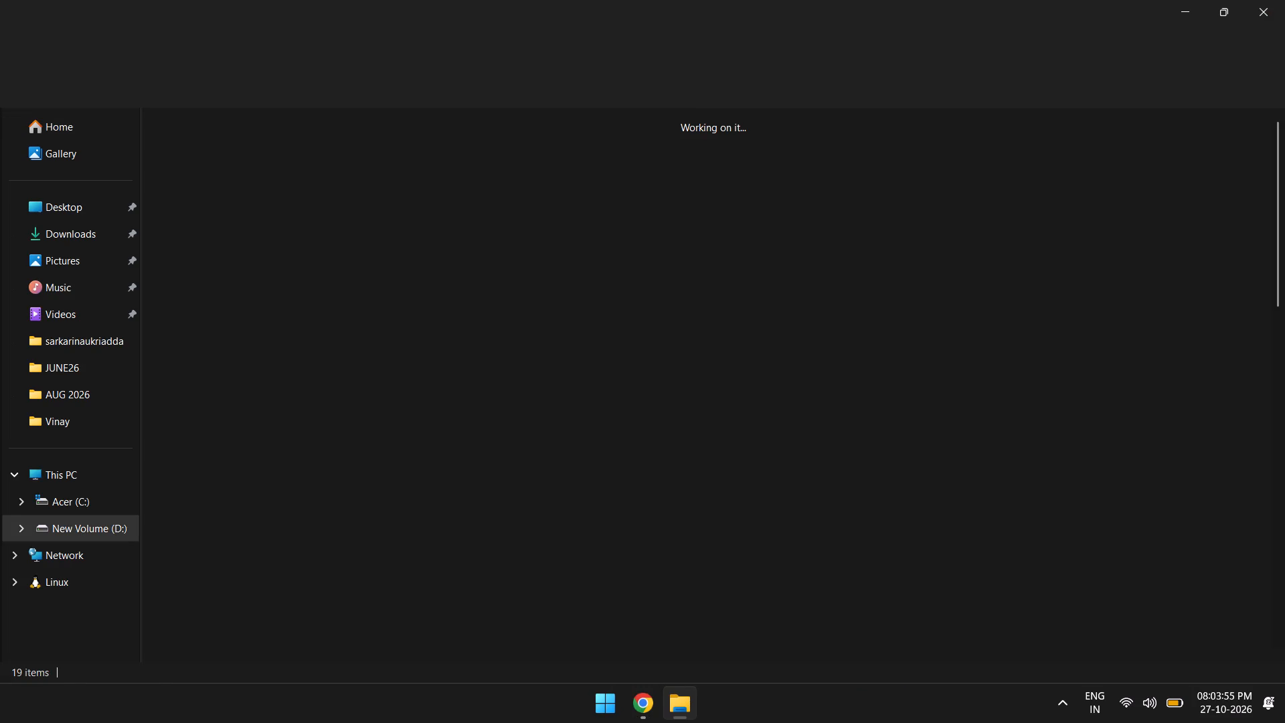
key(ctrl+x)
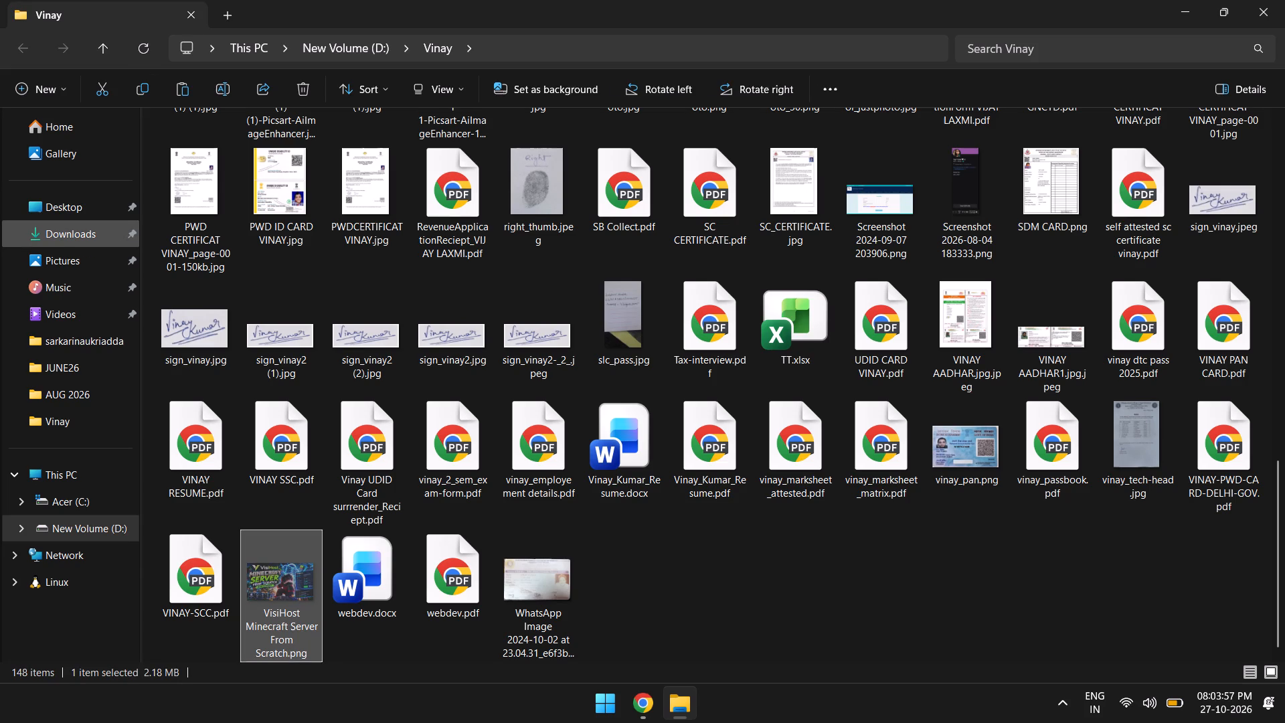
click(79, 230)
key(ctrl+v)
key(ctrl+w)
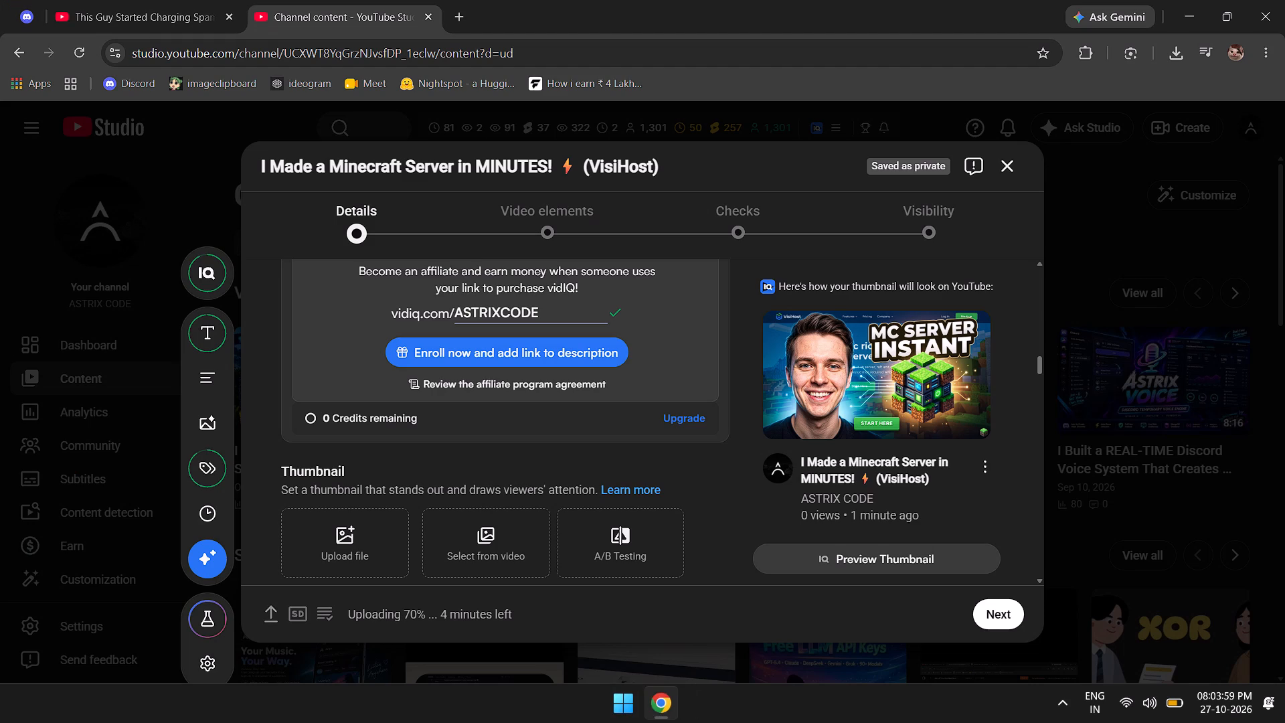
Upload VisiHost Minecraft Server From Scratch.png from Downloads as the video's thumbnail.
click(313, 526)
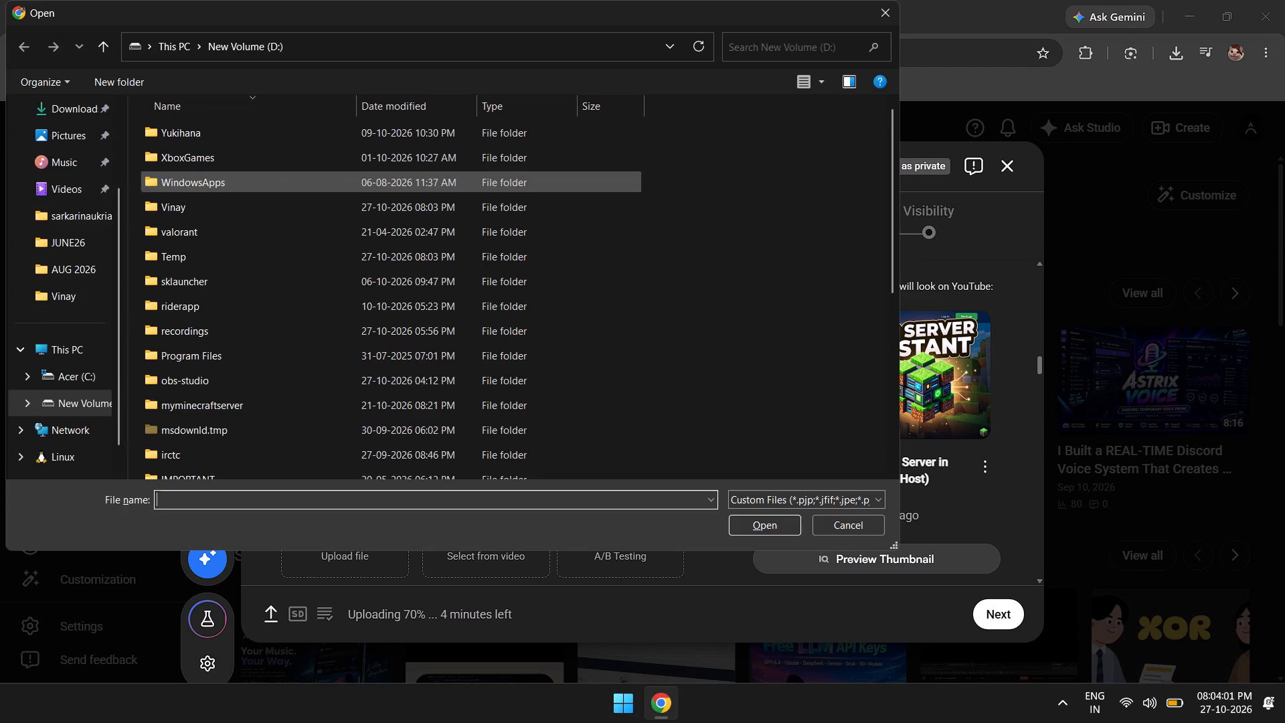
click(68, 124)
click(64, 112)
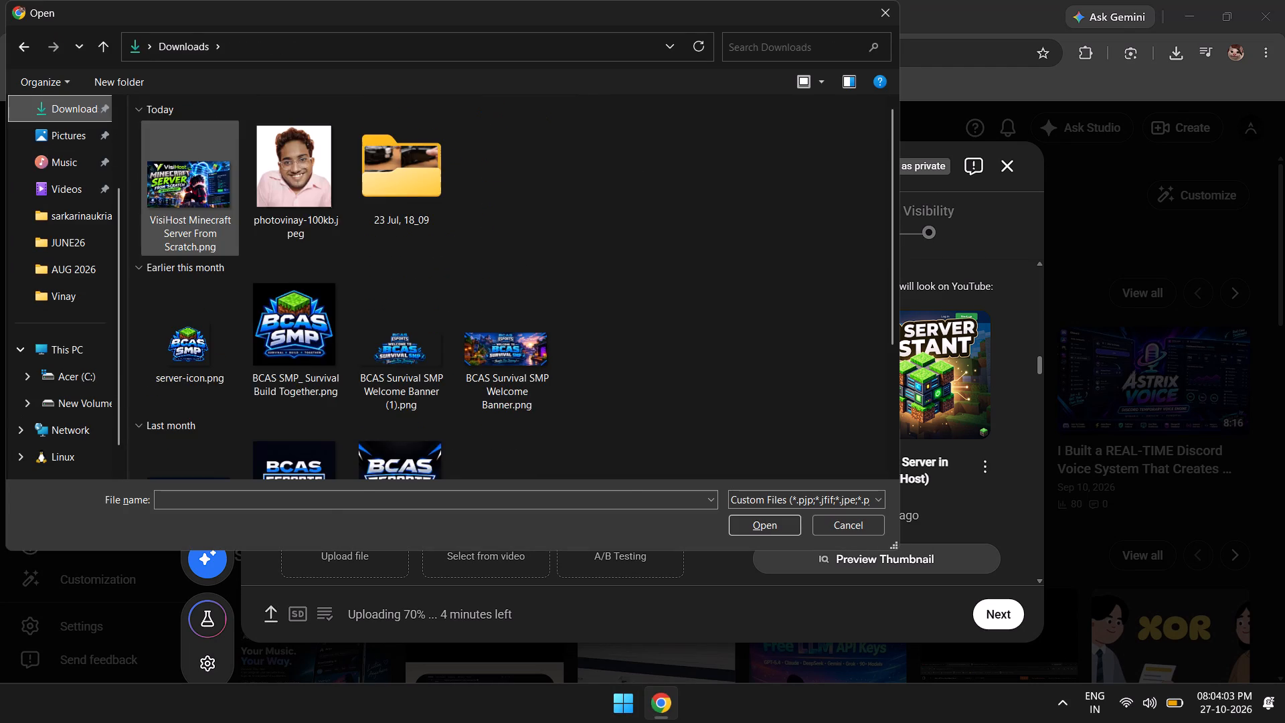
double_click(187, 159)
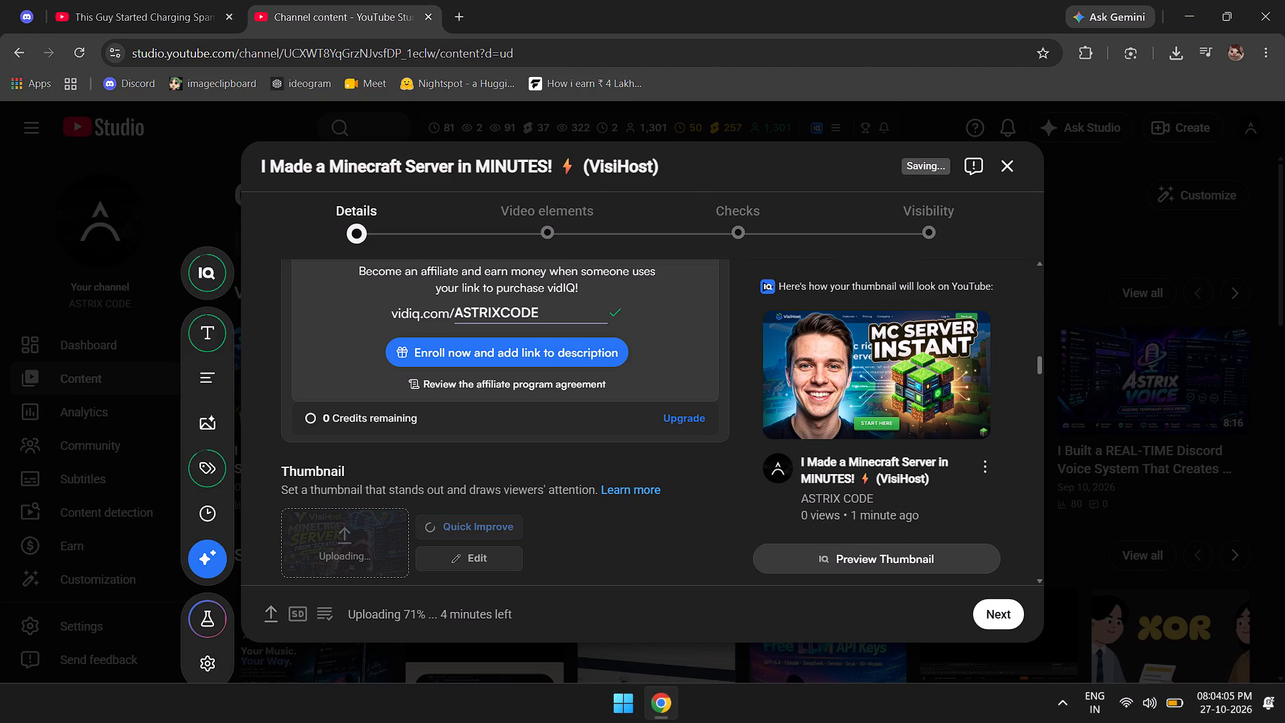
Expand the additional video settings below the audience section and declare that the video doesn't include paid promotion.
scroll(464, 318, down, 6)
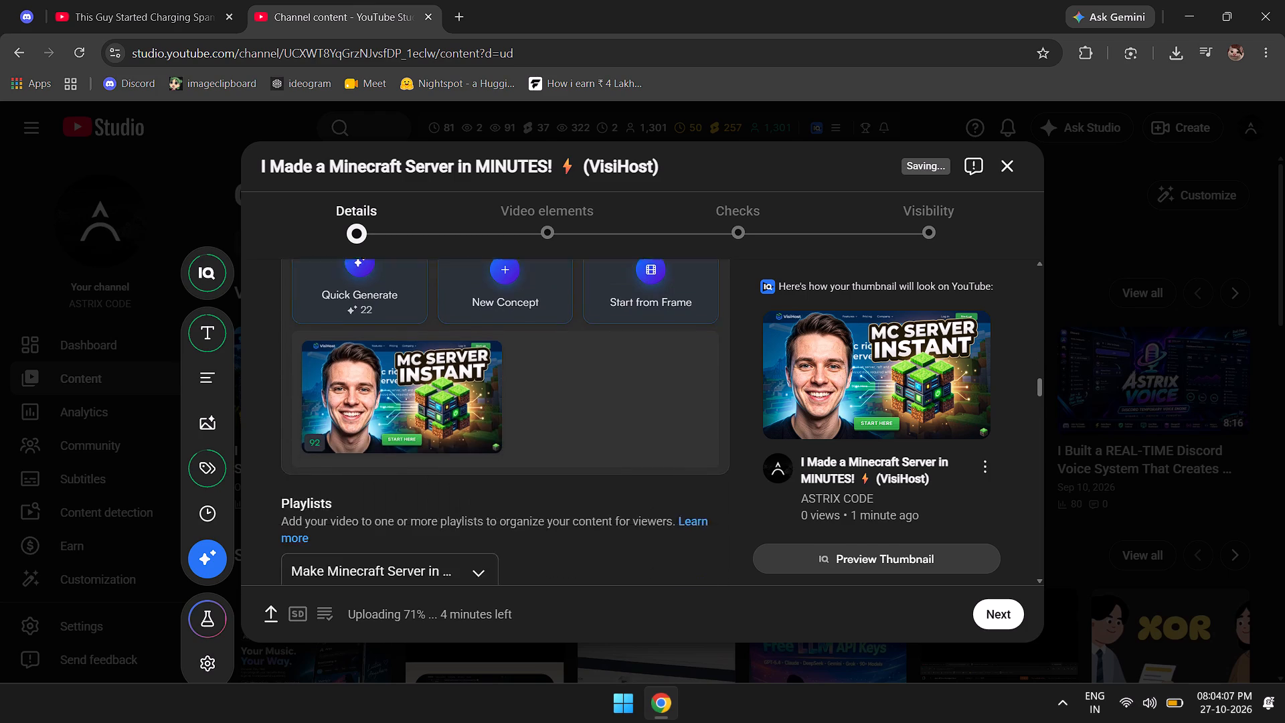
scroll(464, 318, down, 2)
scroll(454, 436, down, 2)
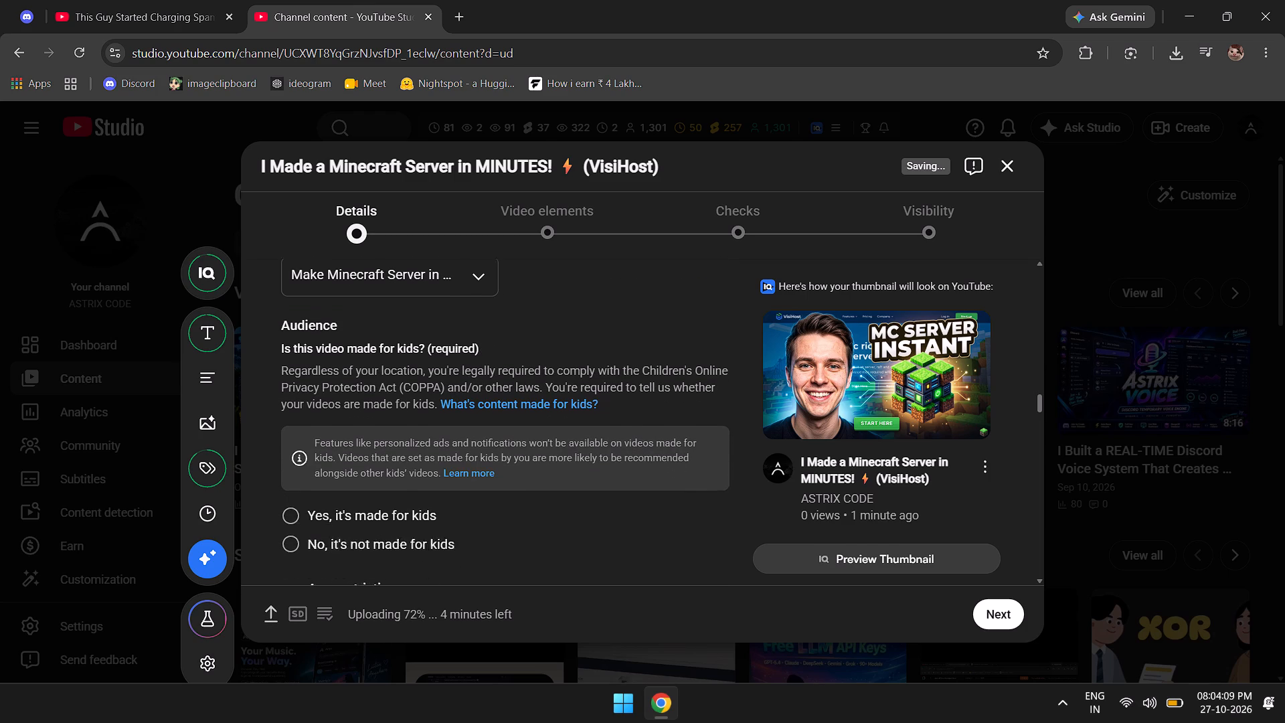
scroll(429, 402, down, 1)
click(341, 473)
scroll(341, 473, down, 4)
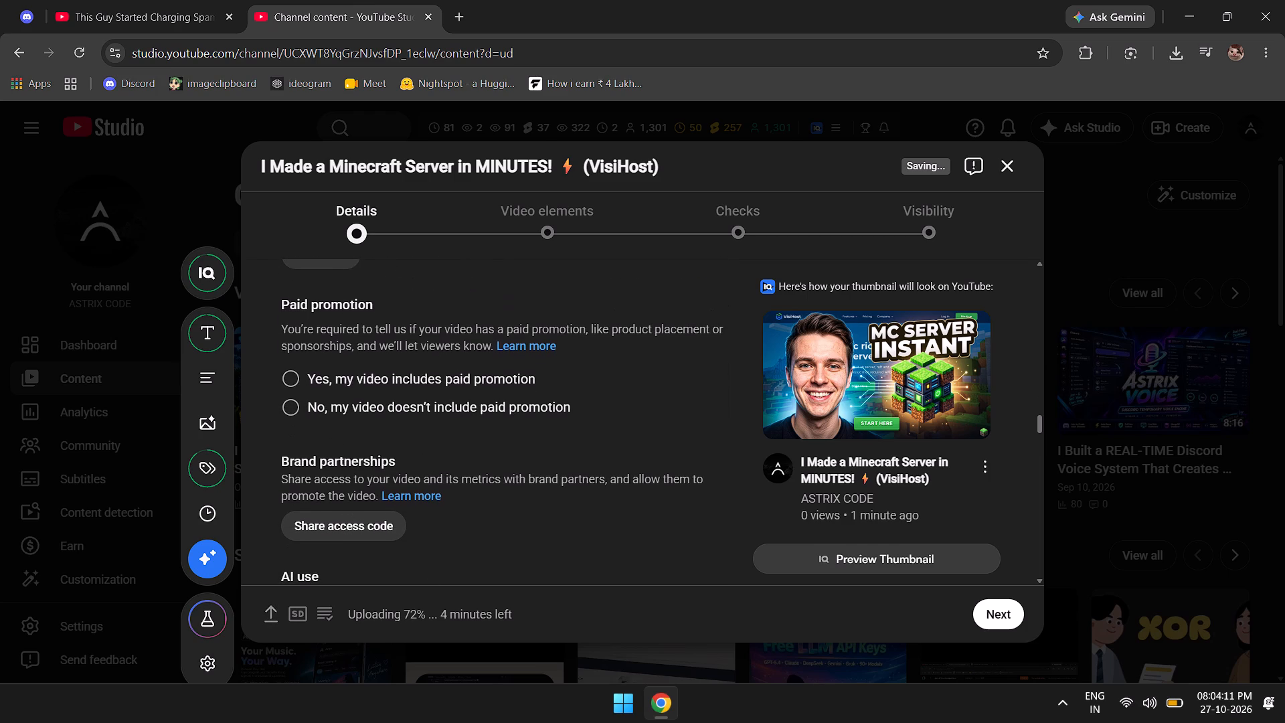
click(316, 405)
scroll(316, 405, down, 3)
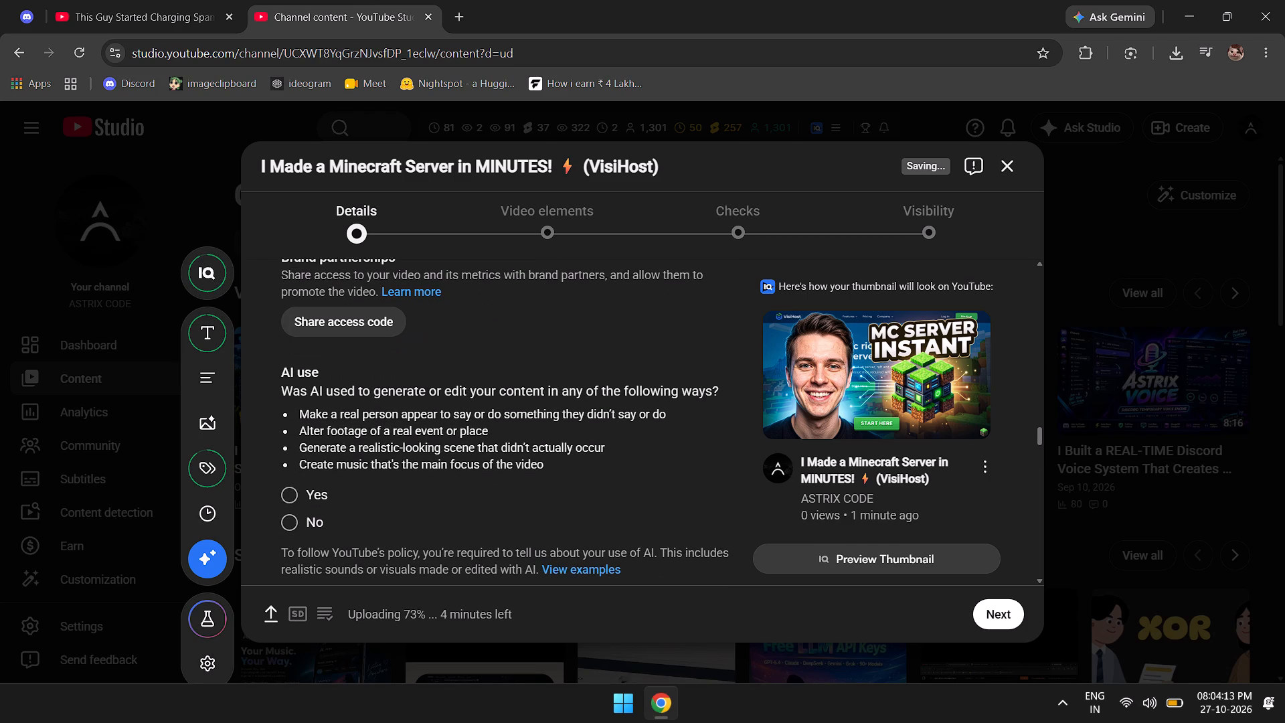
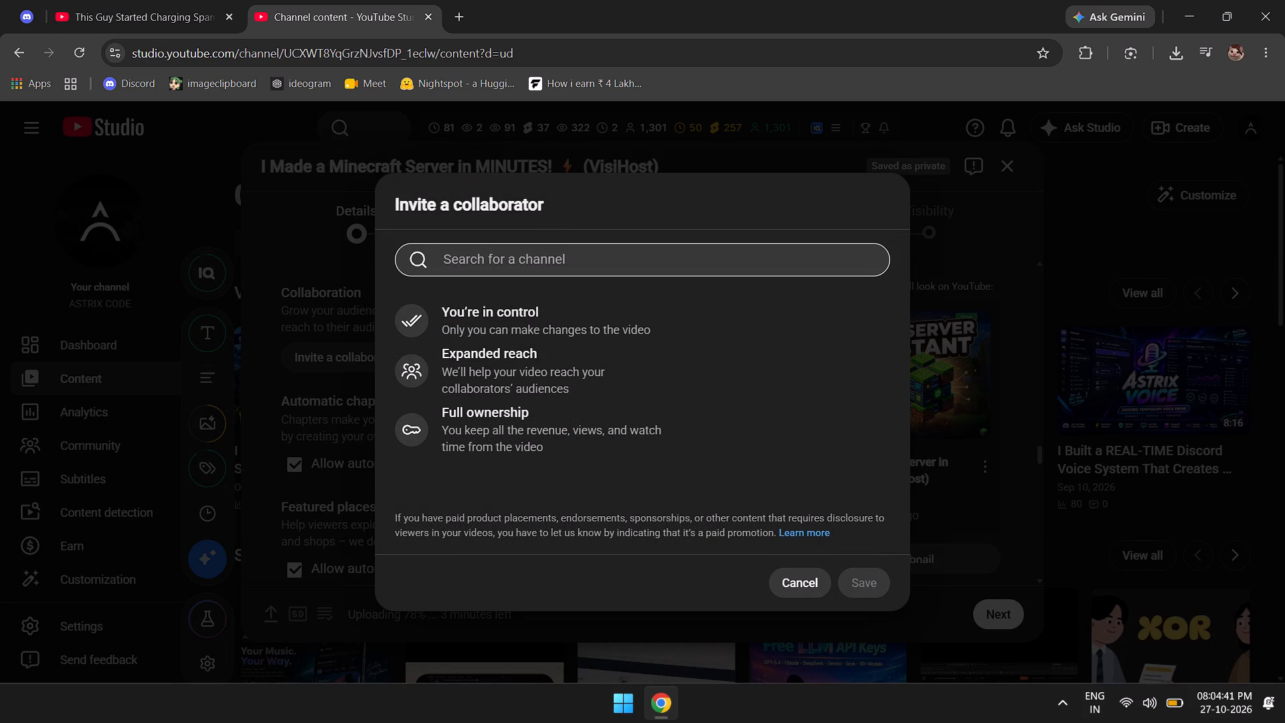
text(host)
click(500, 254)
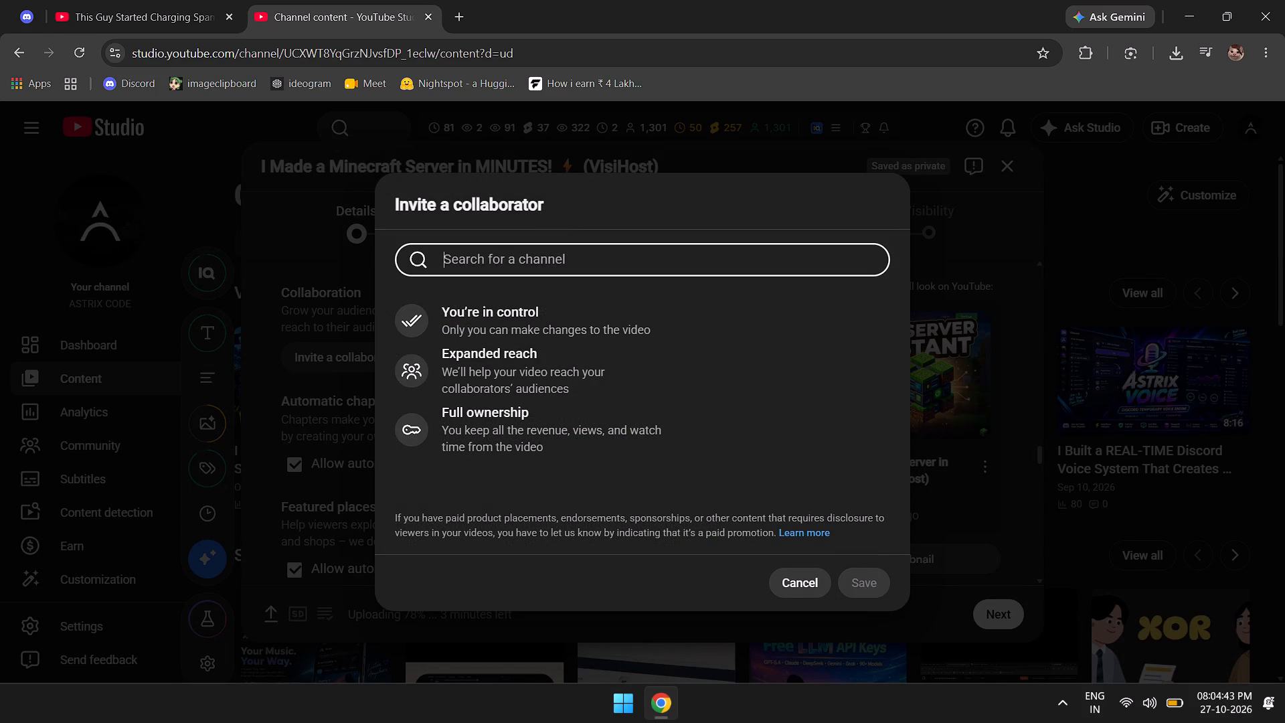
text(visihost)
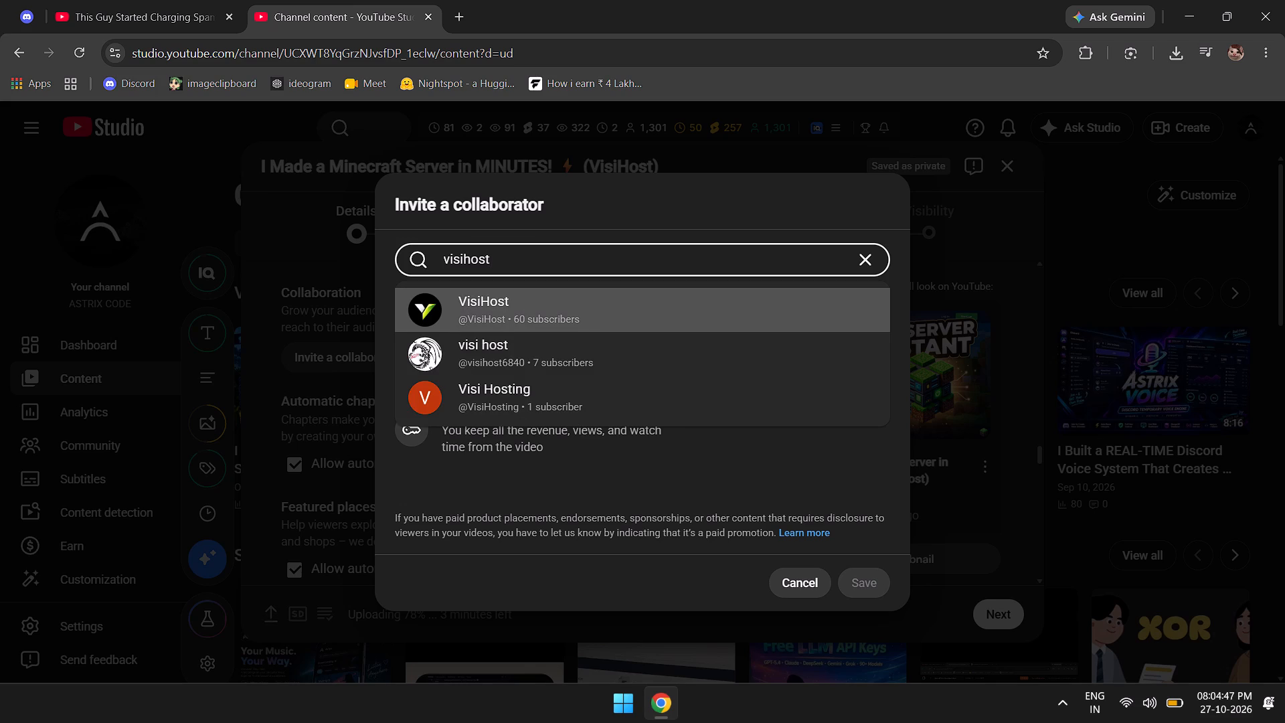
click(517, 309)
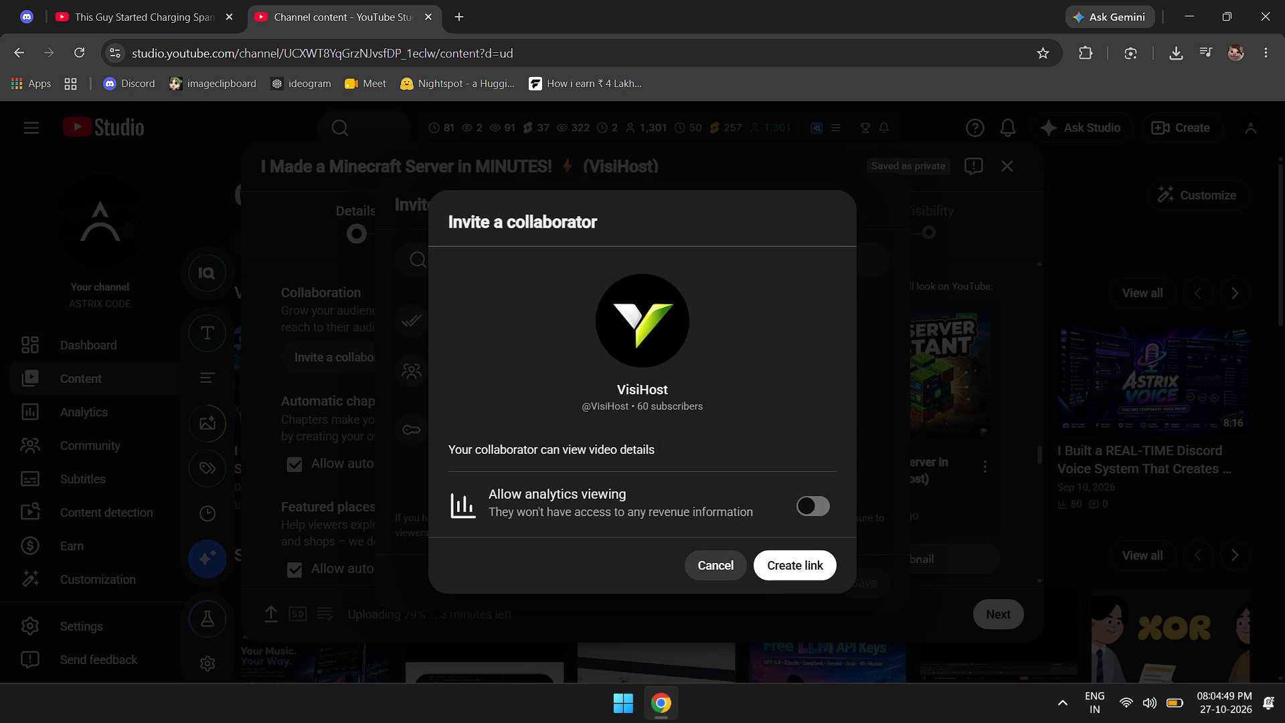
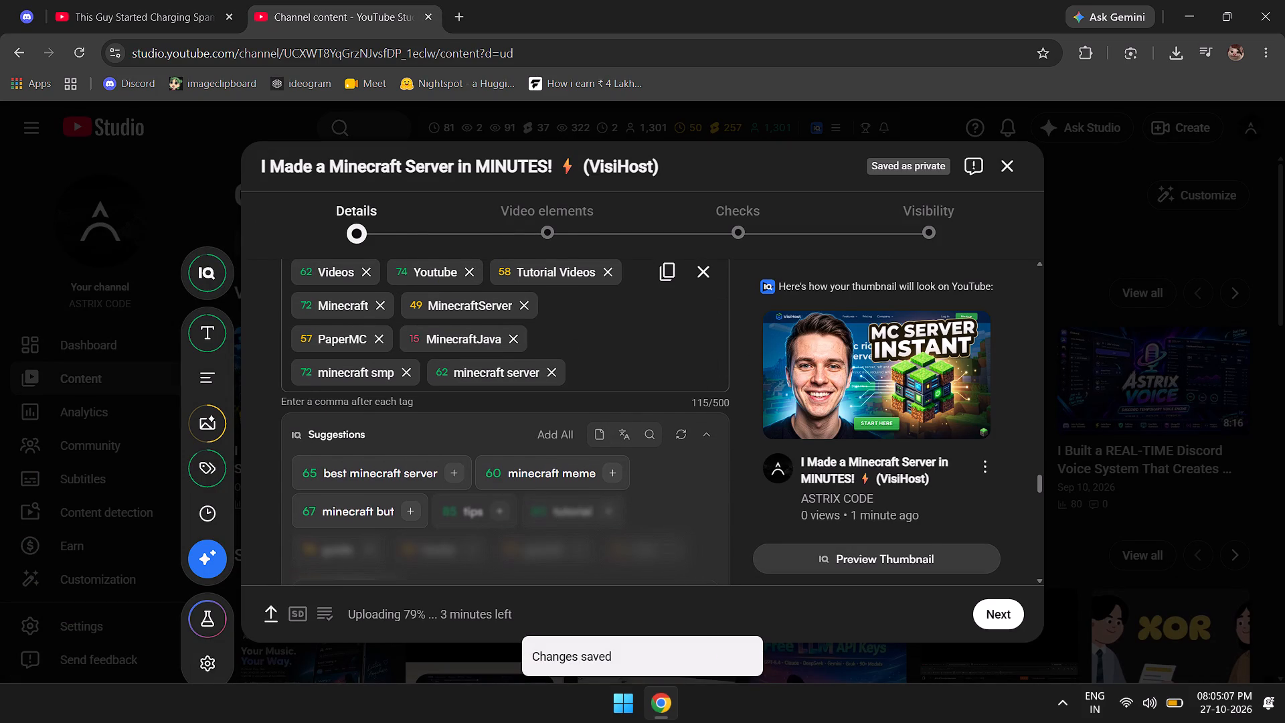
Remove the PaperMC and Tutorial Videos tags from the video's tag list.
scroll(427, 437, up, 1)
click(379, 411)
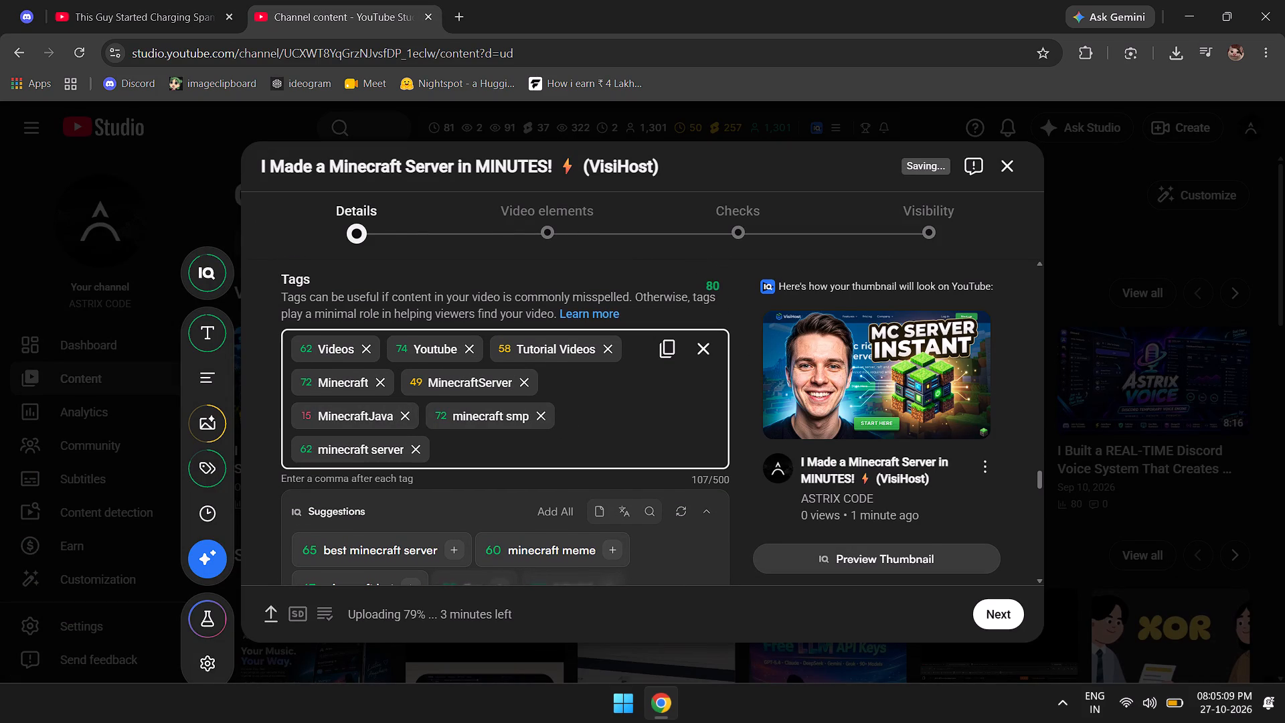
click(608, 352)
Add the suggested tags "best minecraft server", "minecraft but" and "minecraft meme" to the video.
scroll(608, 352, down, 1)
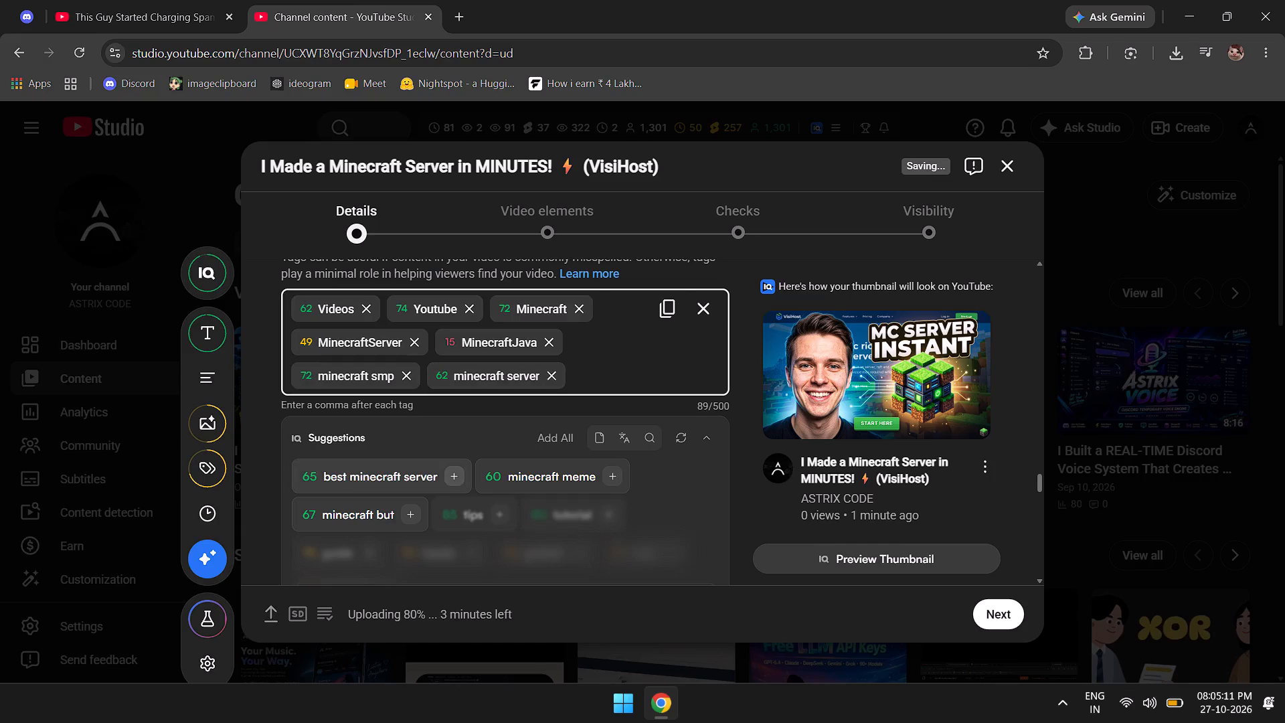
click(406, 471)
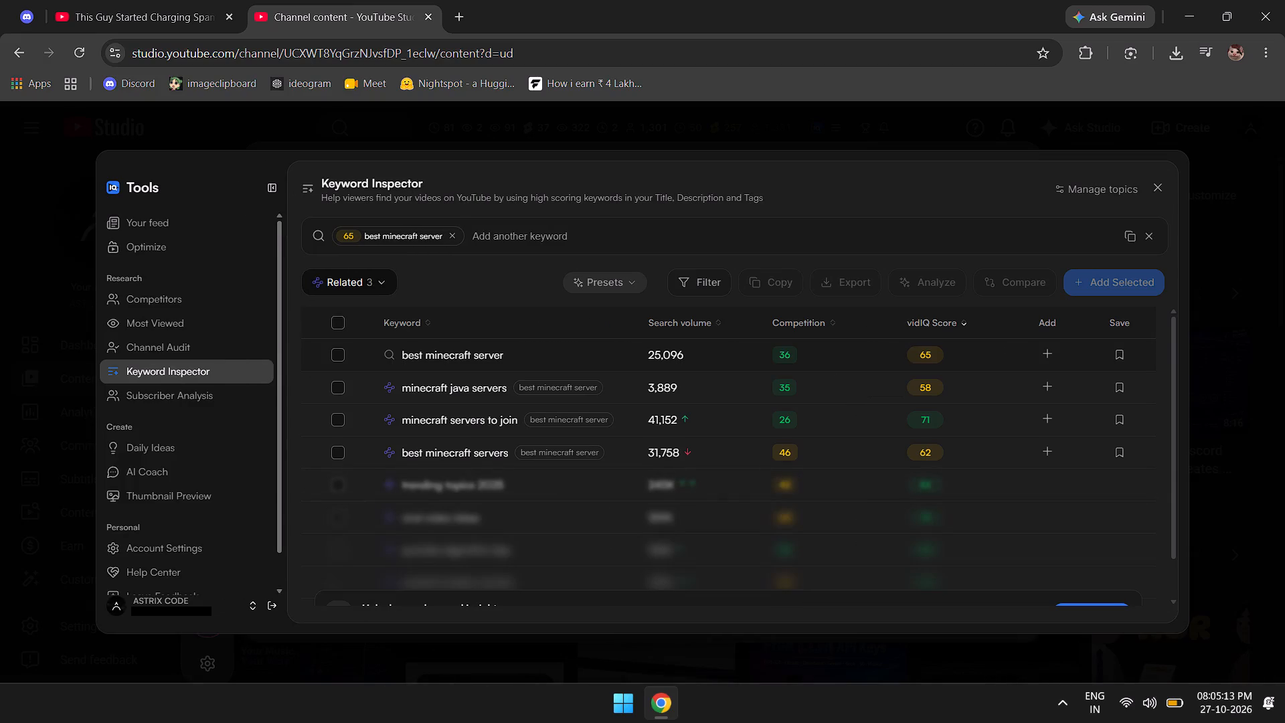
click(1159, 191)
click(459, 473)
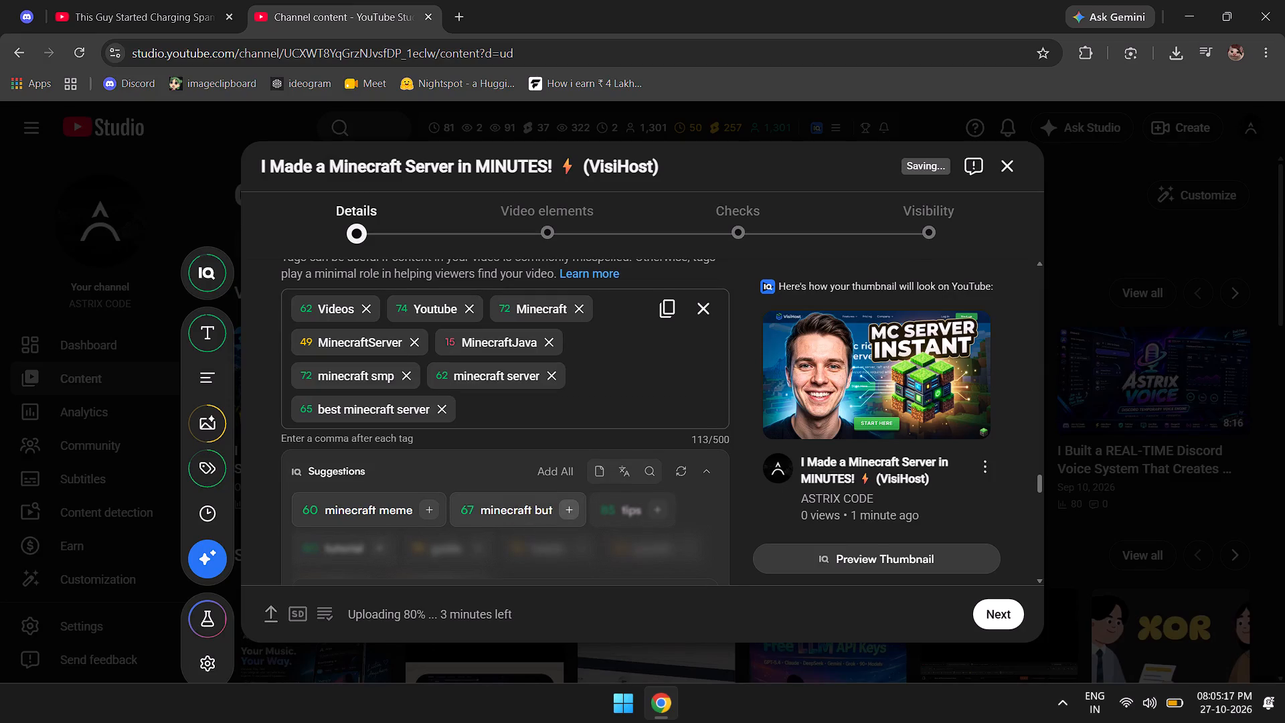
click(565, 513)
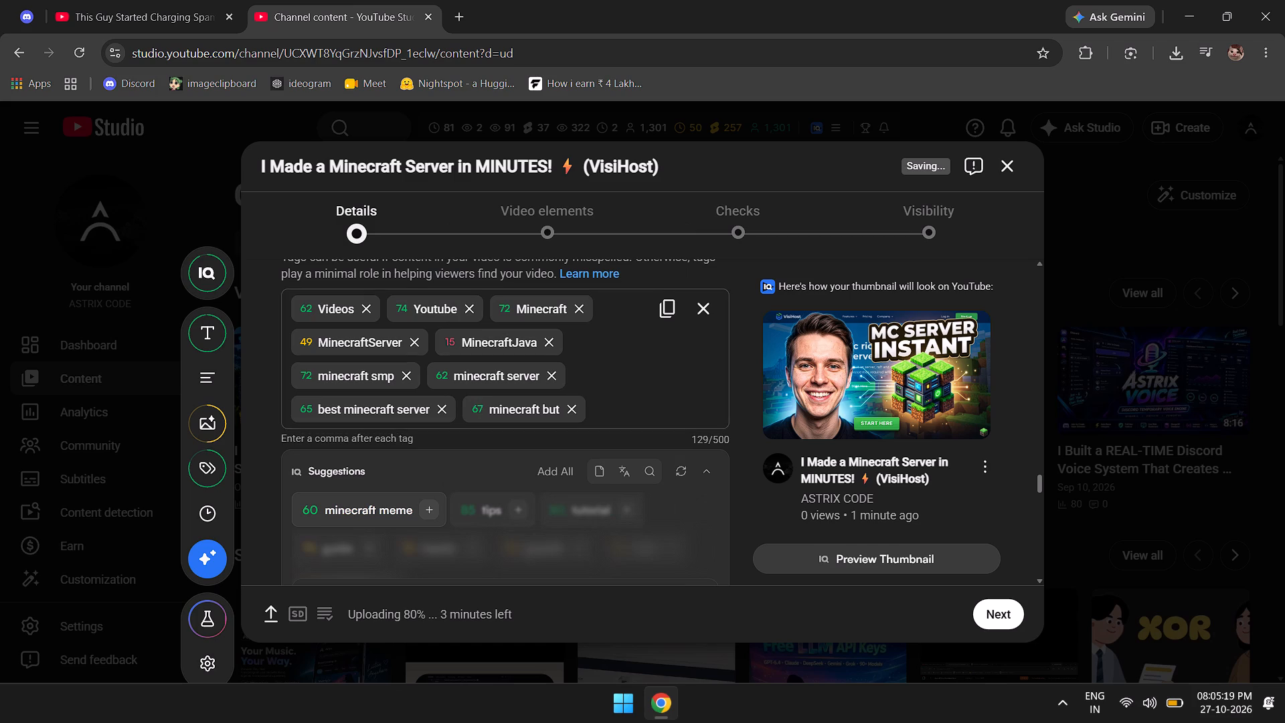
click(429, 503)
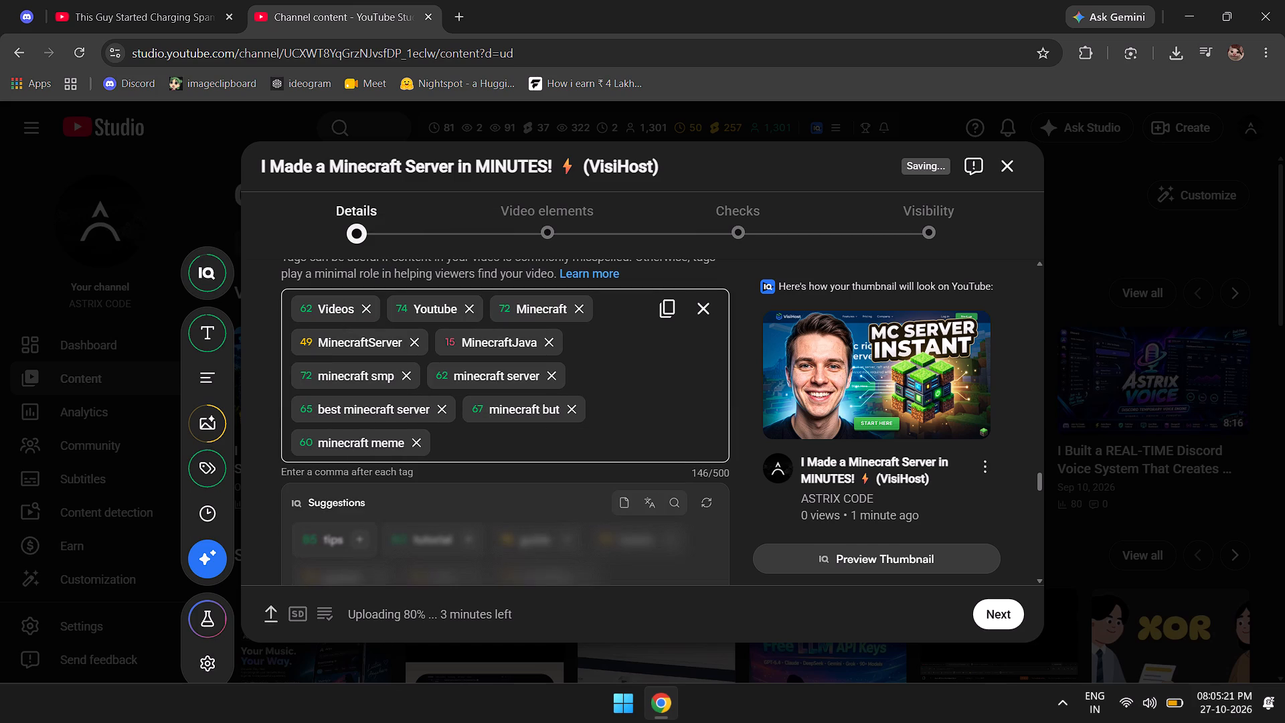
Go through the remaining settings in Details without changes and continue to the Video elements stage.
scroll(627, 374, down, 9)
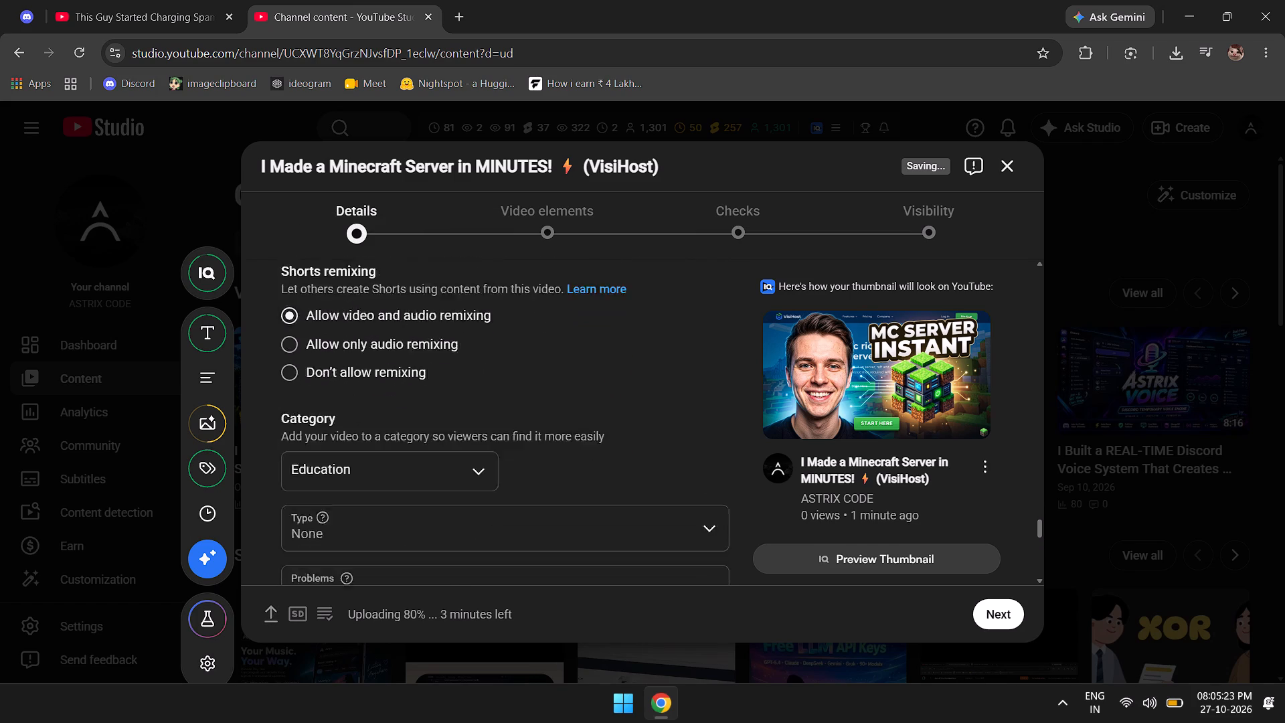
scroll(627, 374, down, 2)
click(1009, 609)
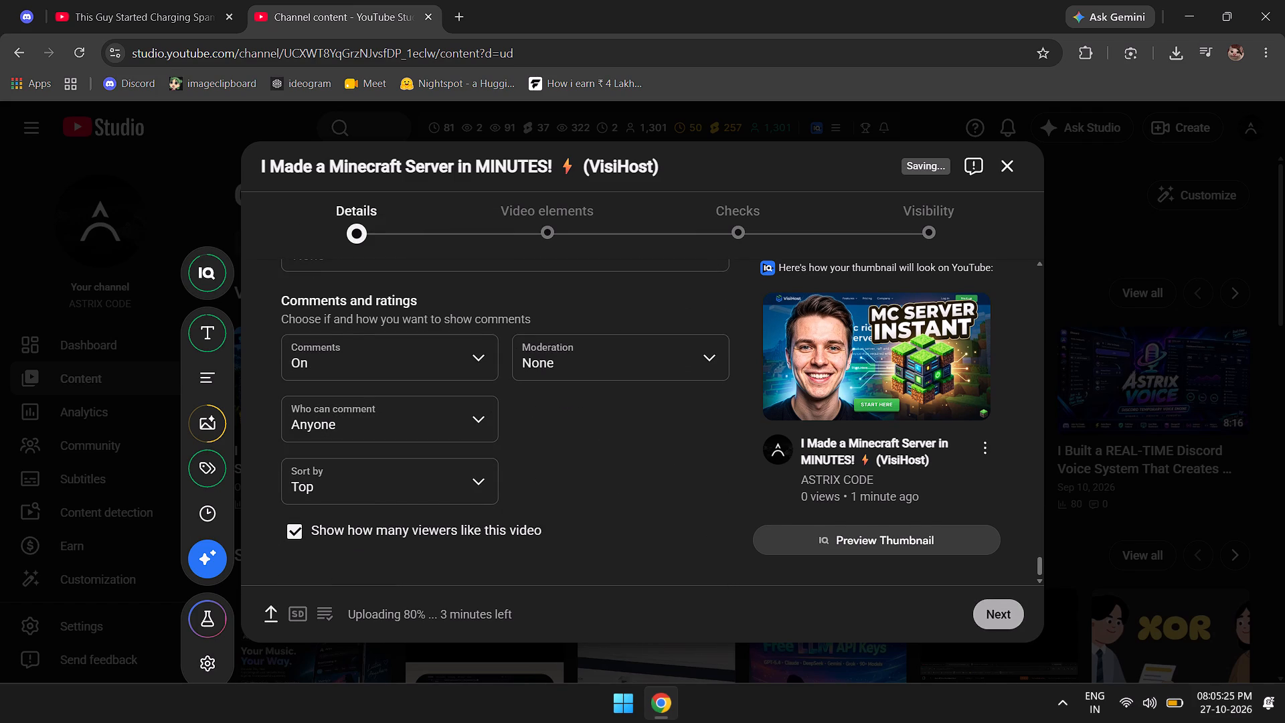
Import the end screen from the latest video and save it.
click(871, 467)
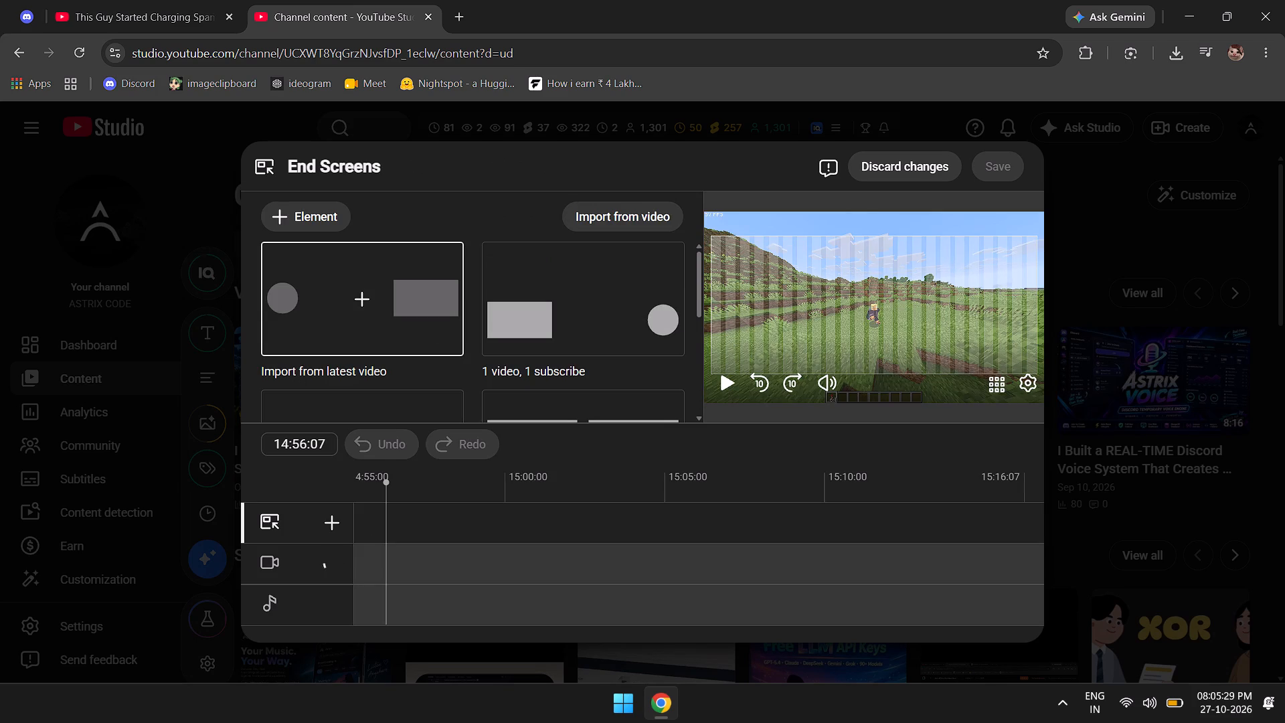
click(373, 299)
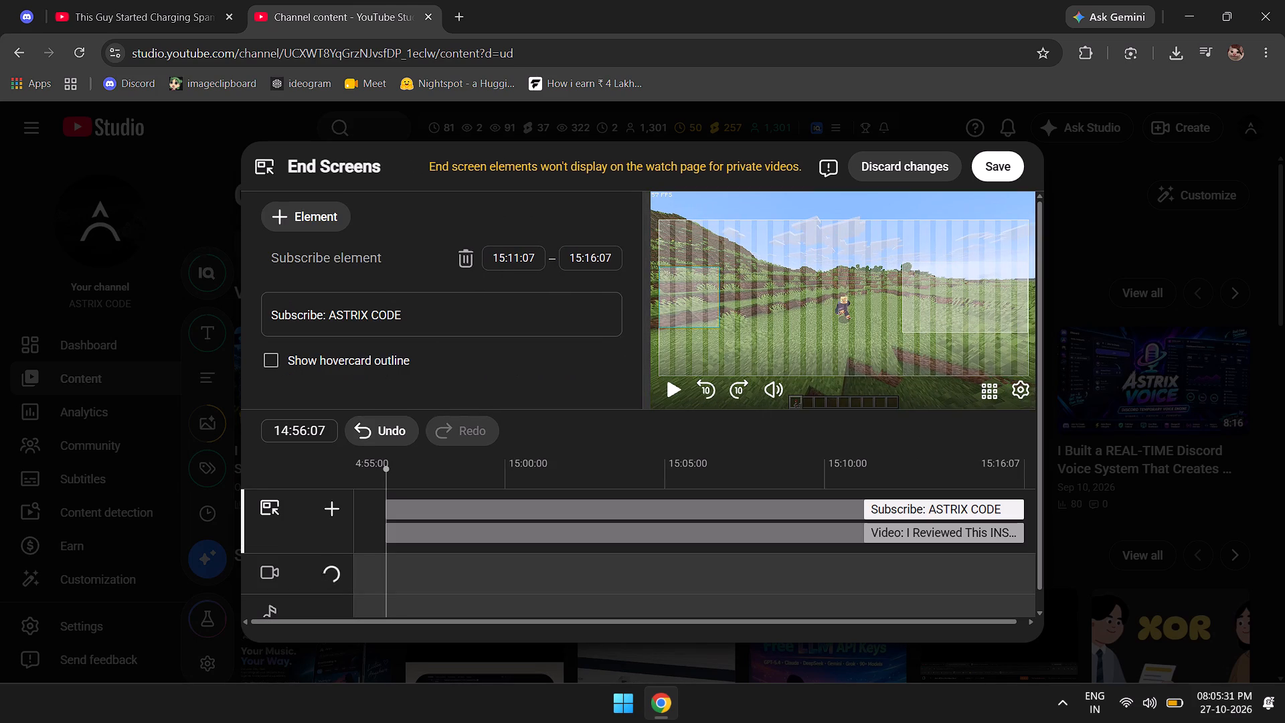
click(1002, 179)
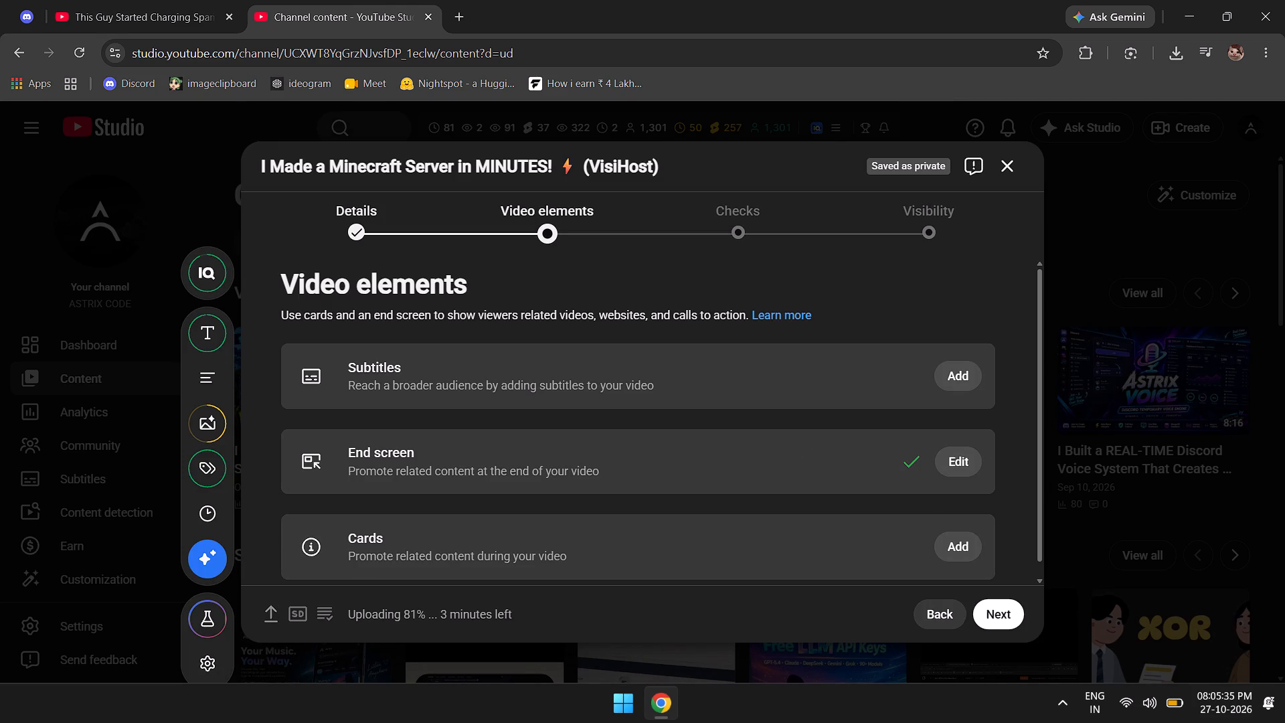
Edit the end screen's video element to feature the most recent upload and save the end screen.
click(954, 471)
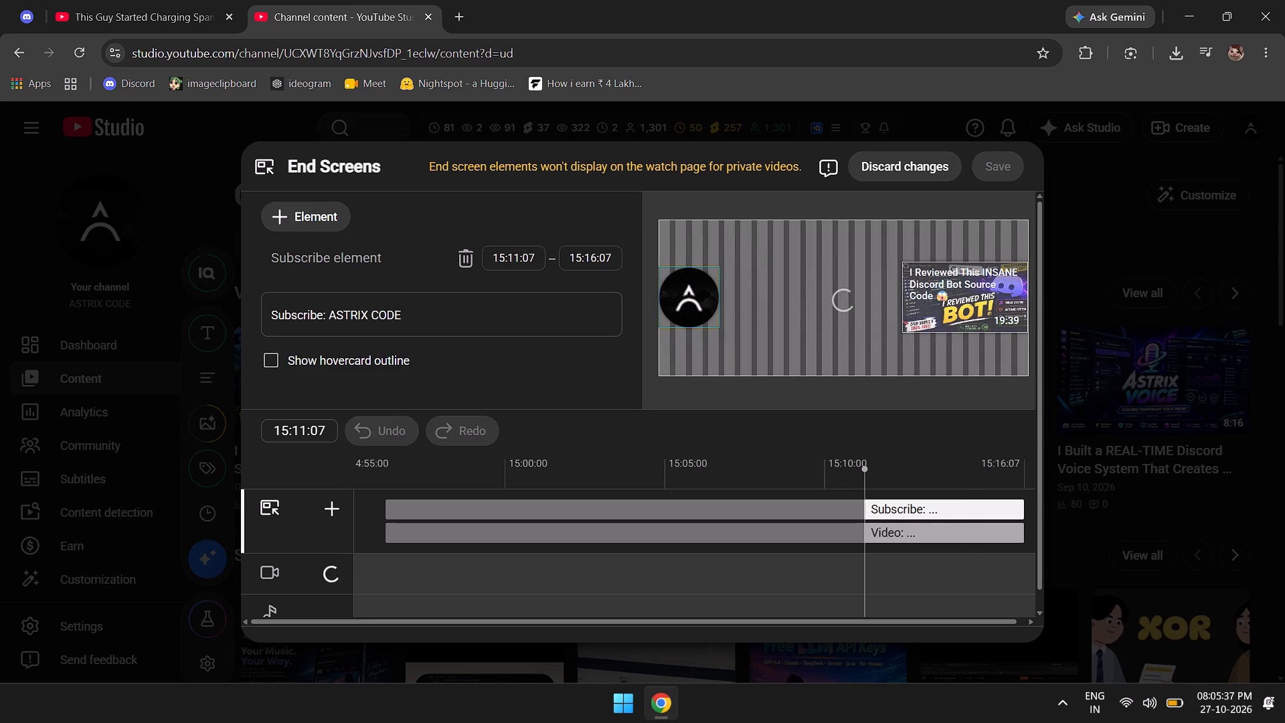
click(904, 531)
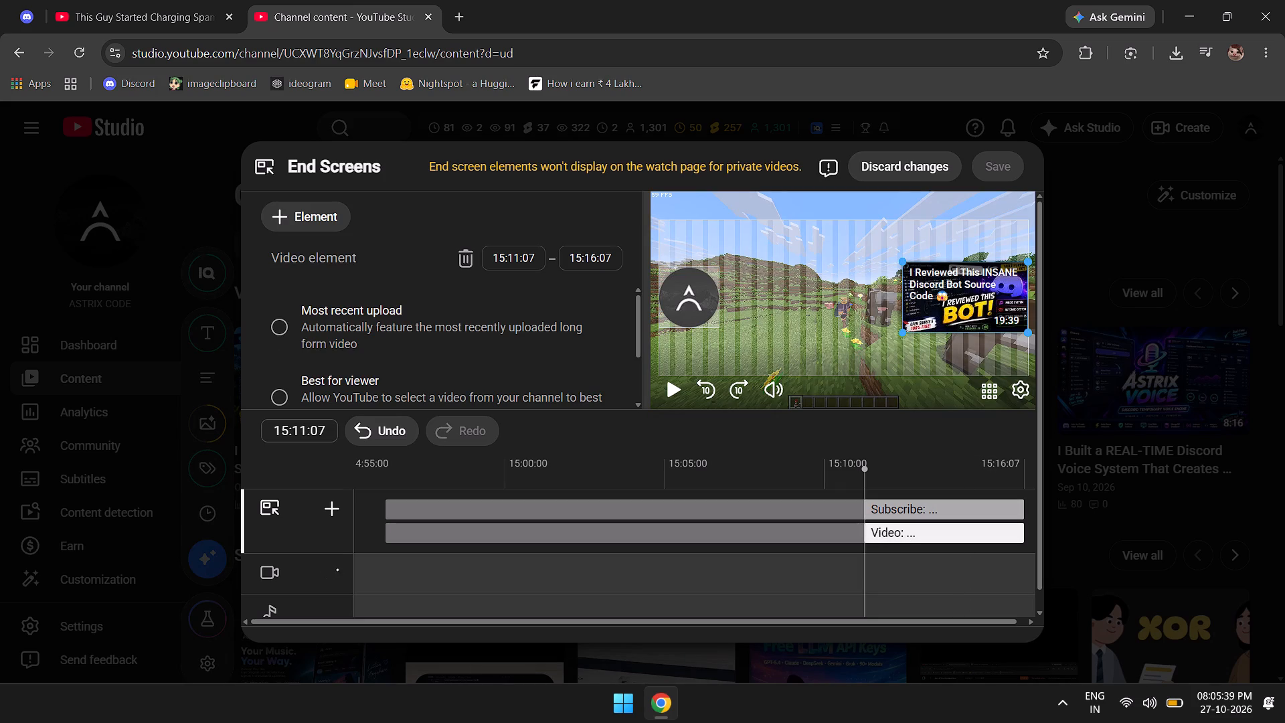
click(311, 322)
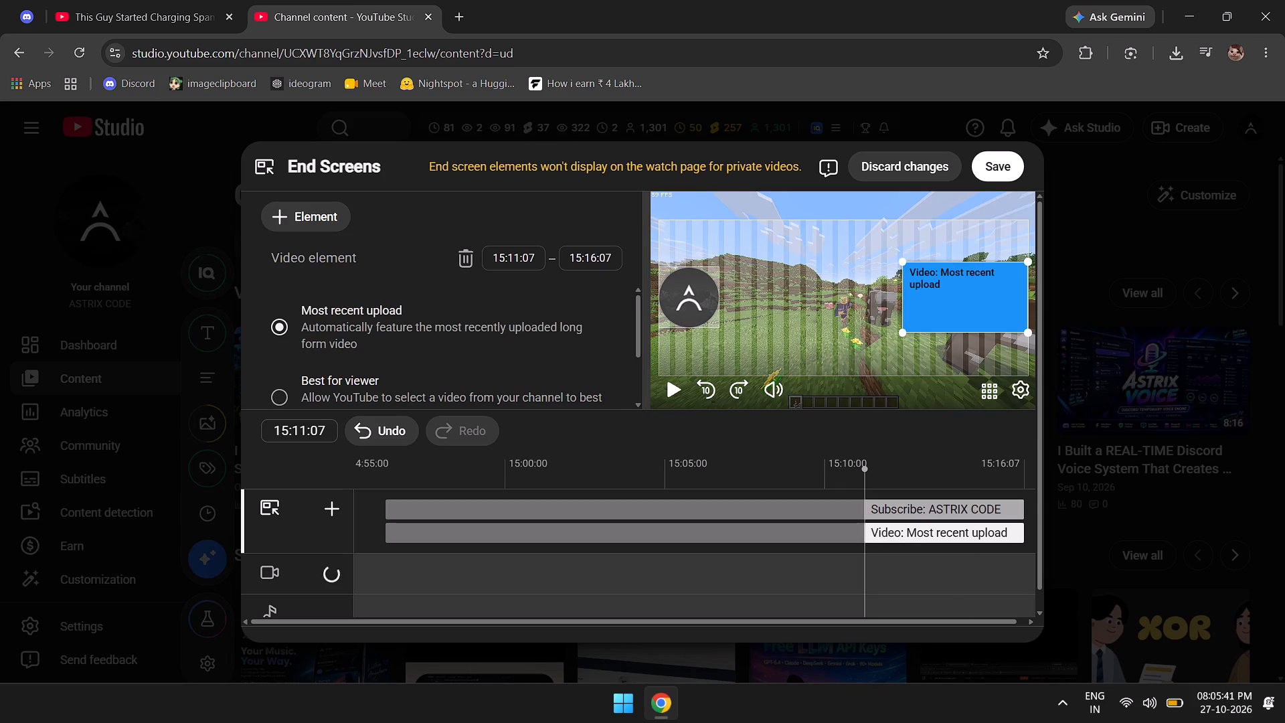
scroll(458, 371, down, 2)
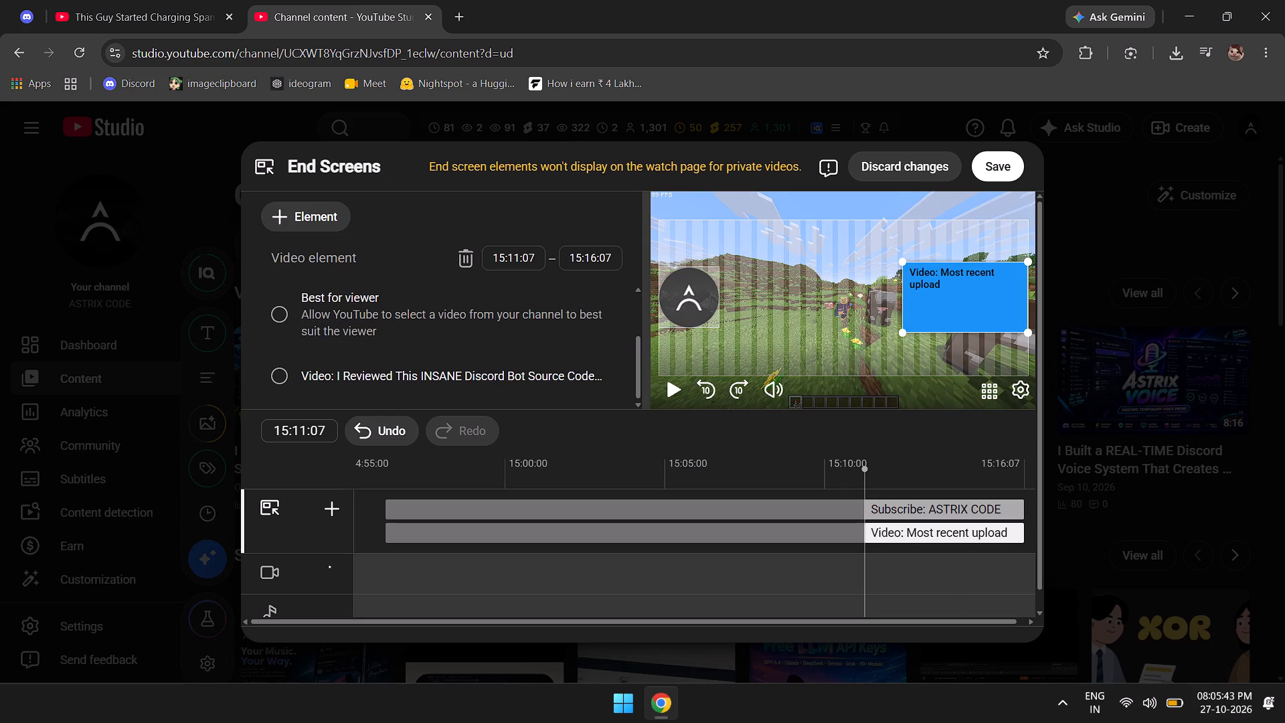
click(1007, 175)
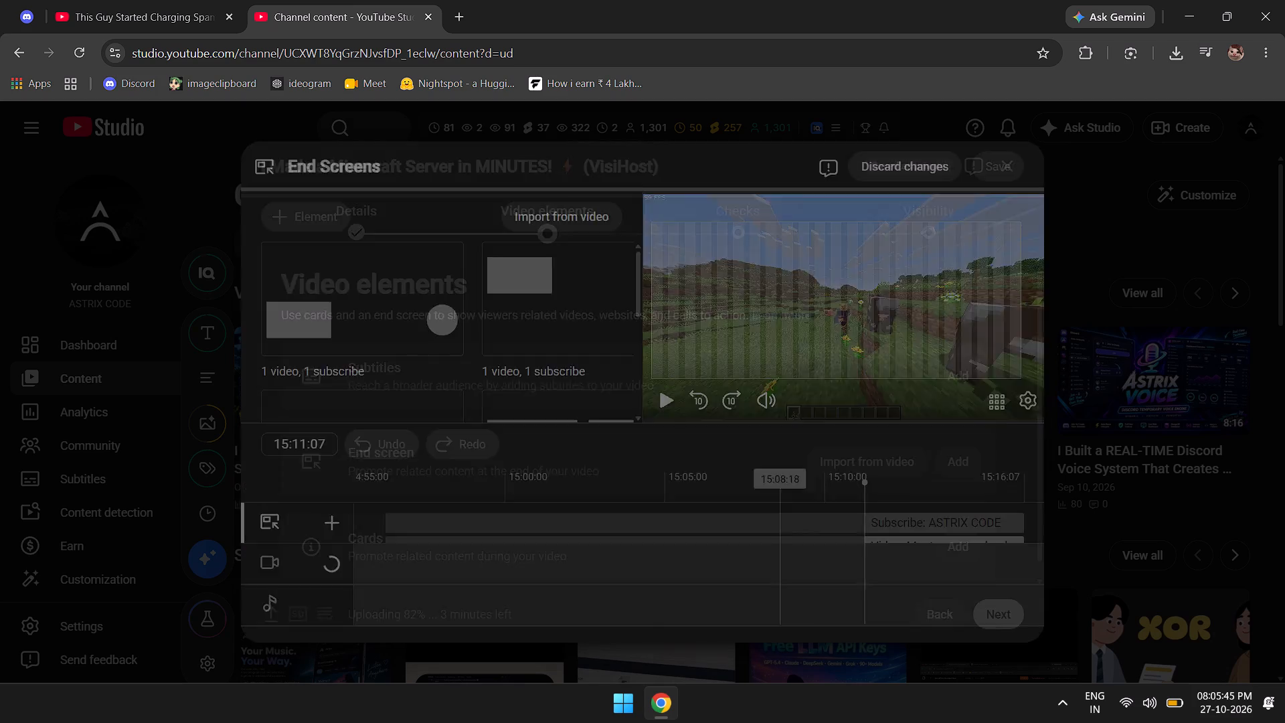
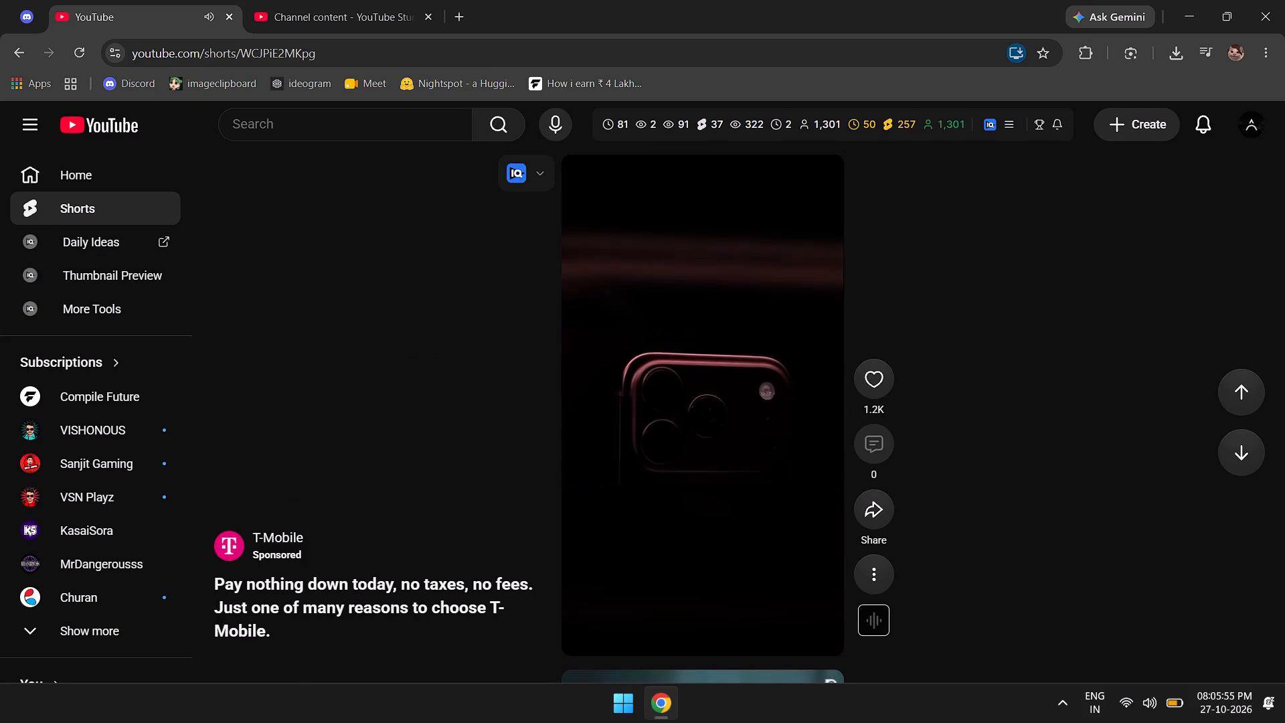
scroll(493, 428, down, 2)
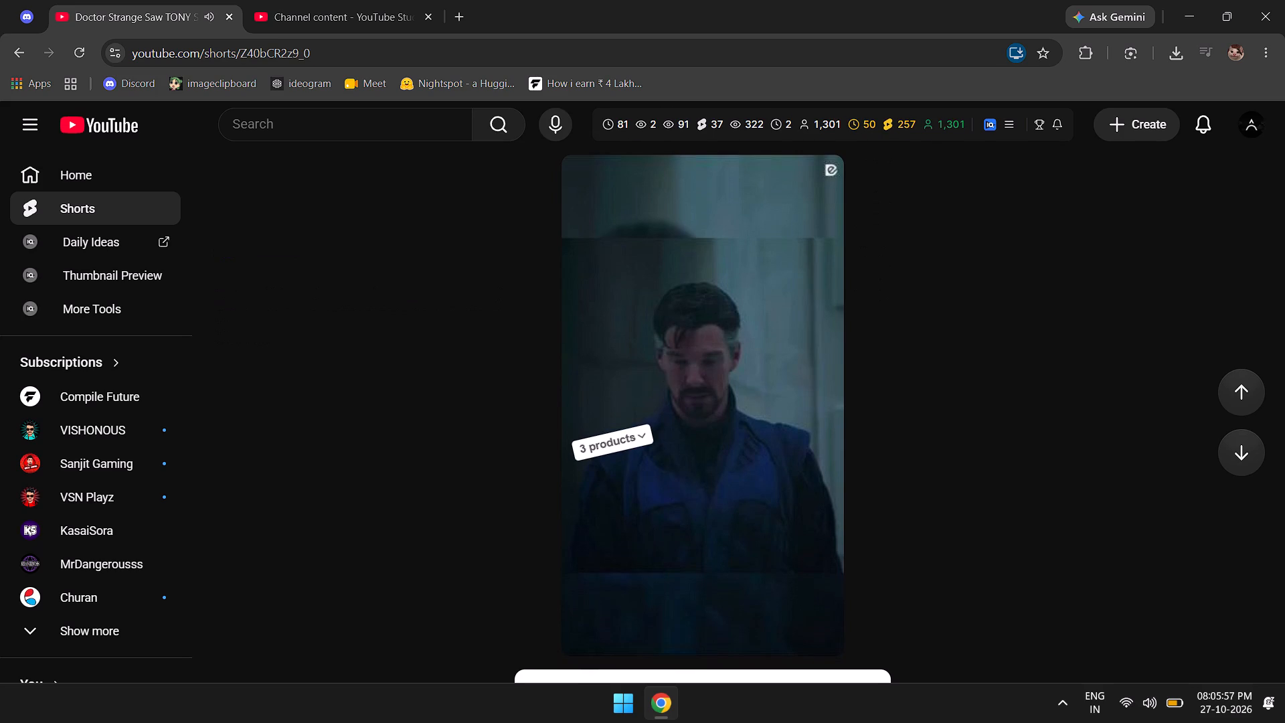
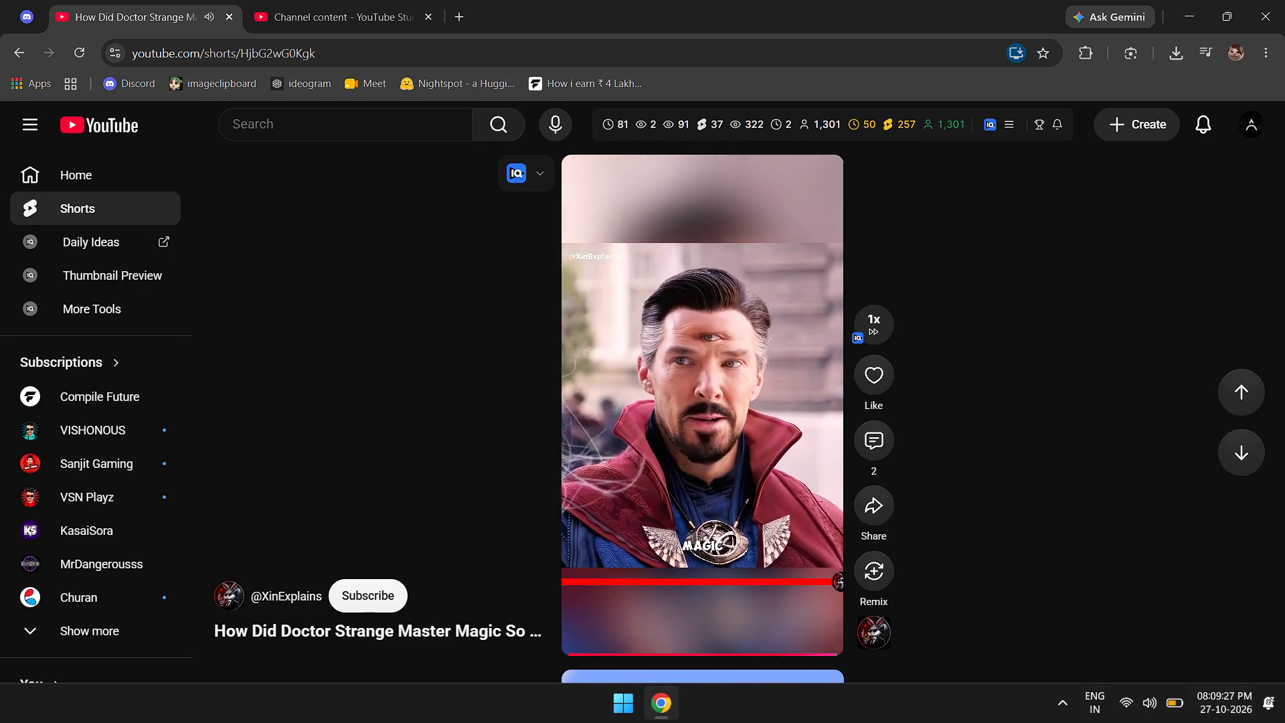
Advance to the next Short in the feed and pause its playback.
key(Down)
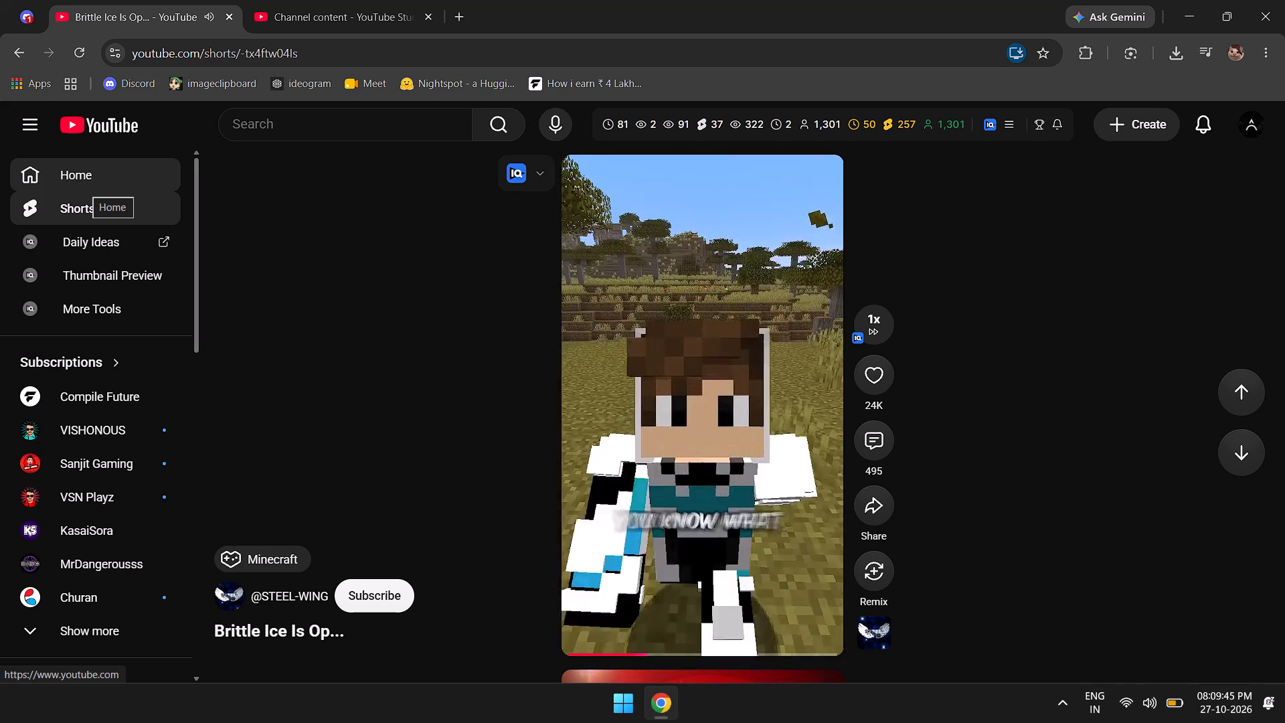
key(space)
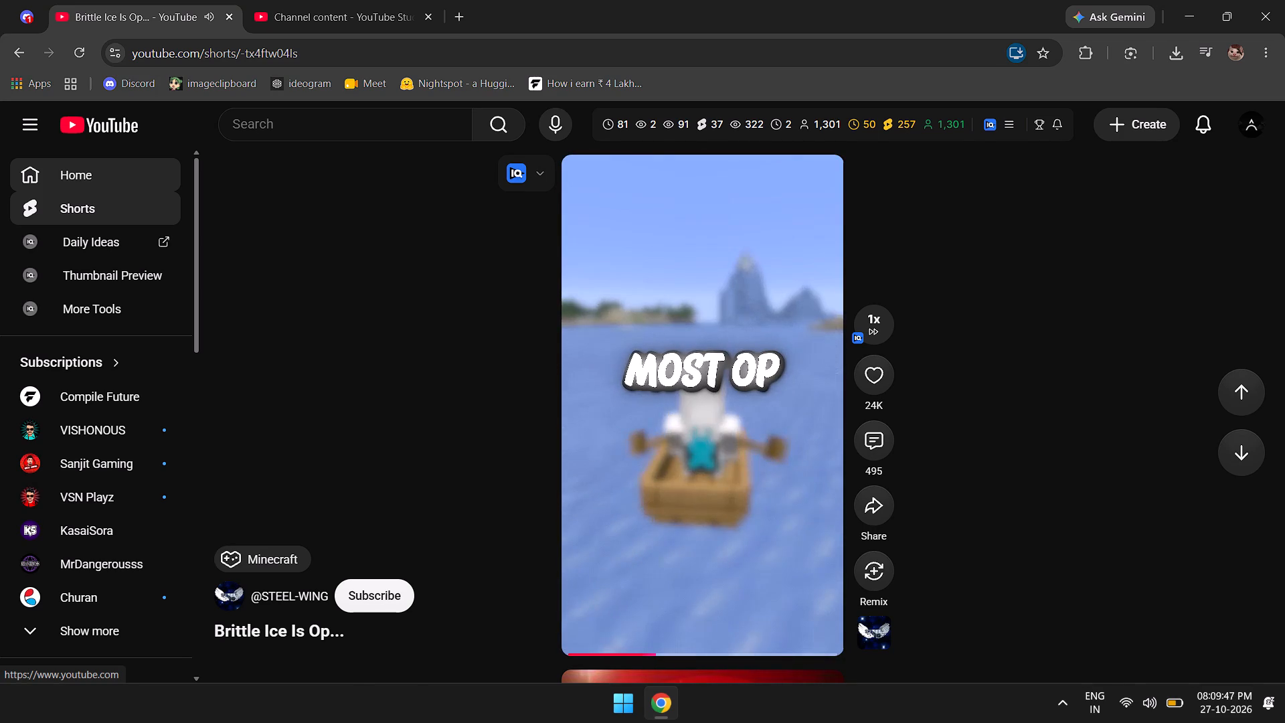
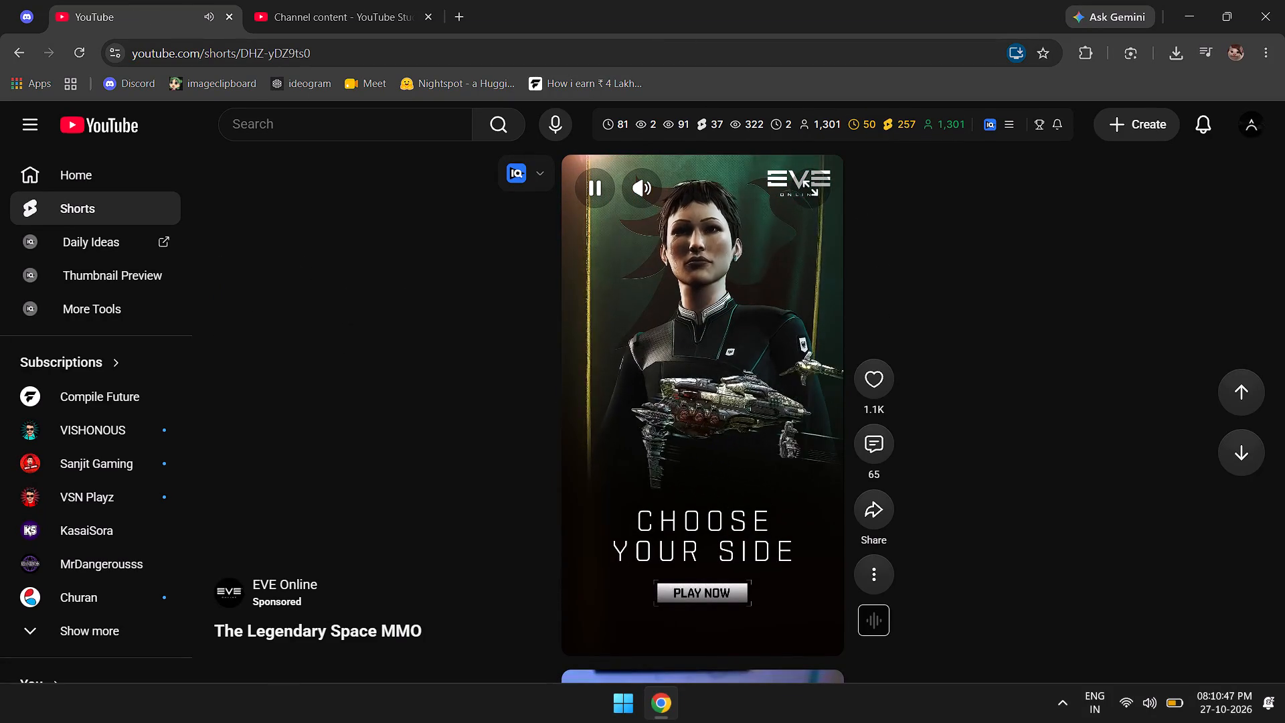
Skip past the sponsored EVE Online Short to the next Short in the feed.
scroll(385, 325, down, 3)
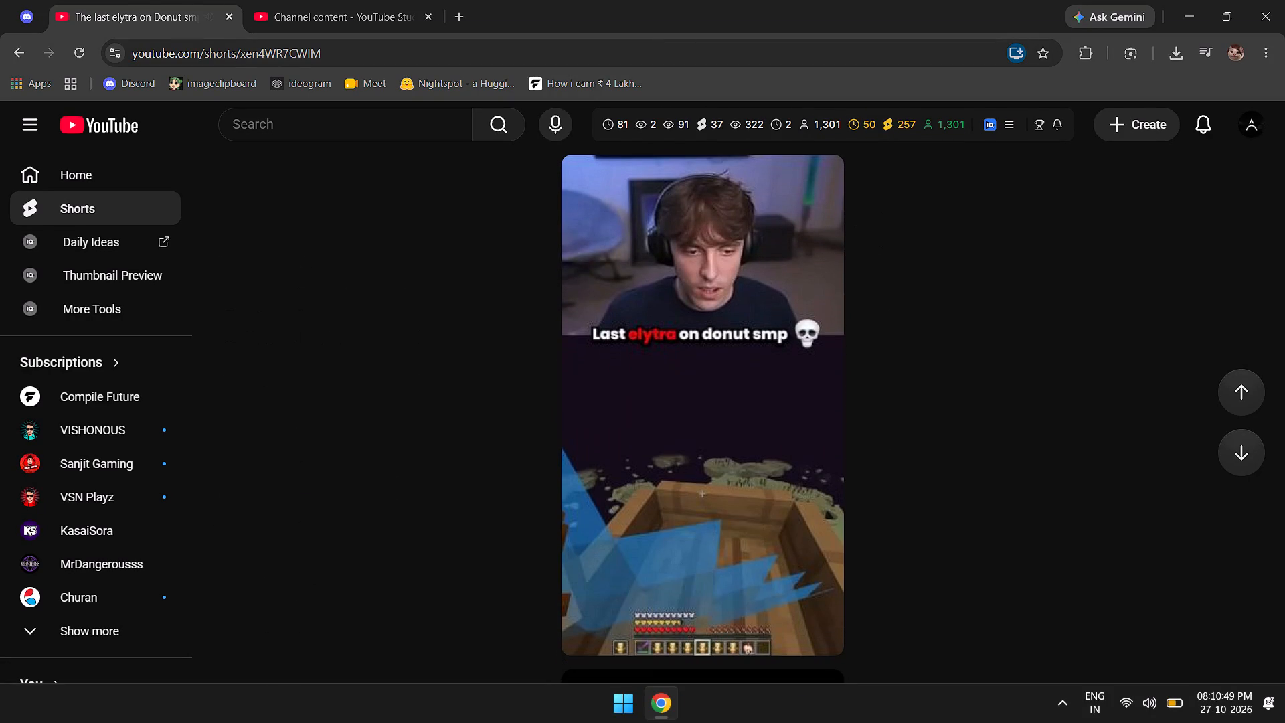
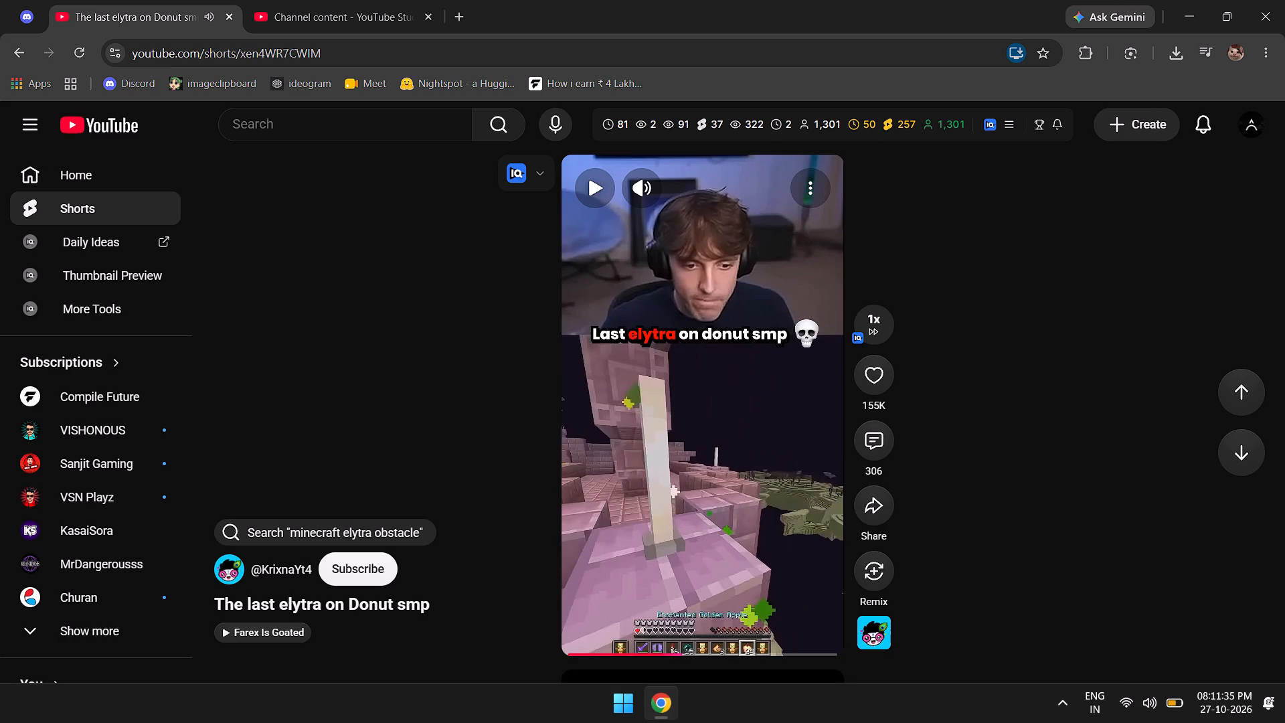
Switch from the Shorts feed back to the YouTube Studio channel content page to check on the video upload.
key(ctrl+Tab)
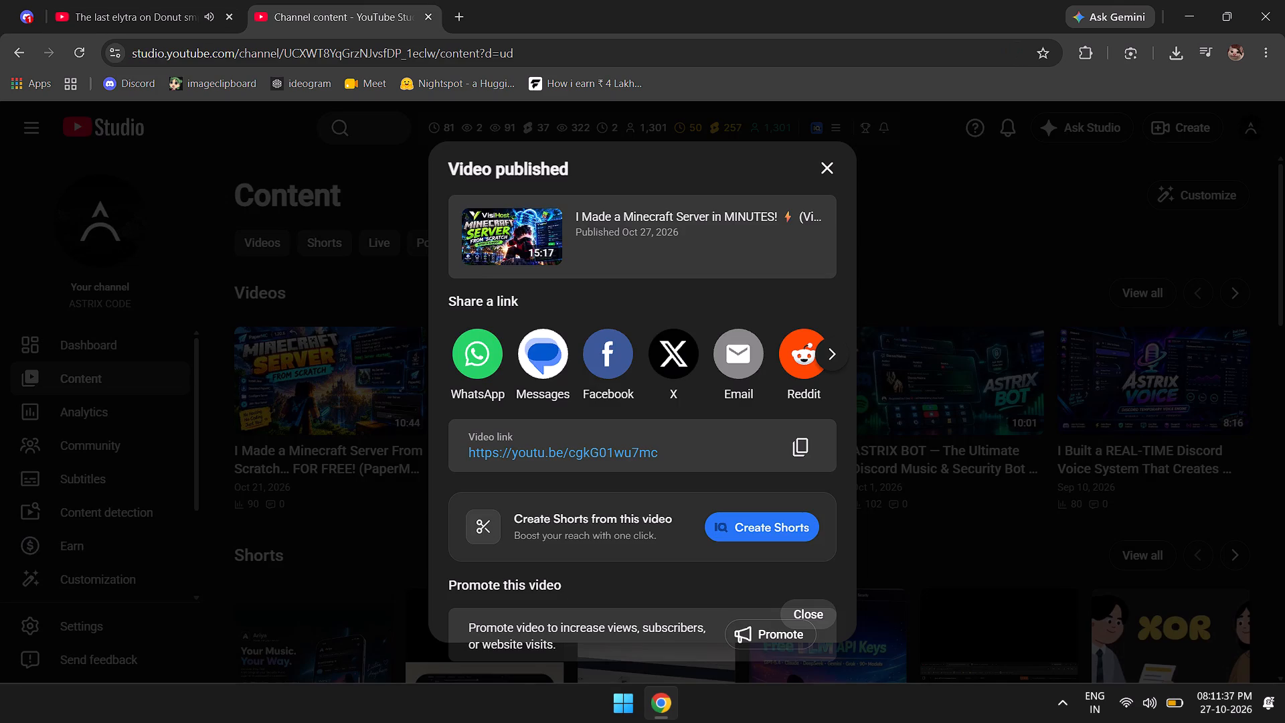
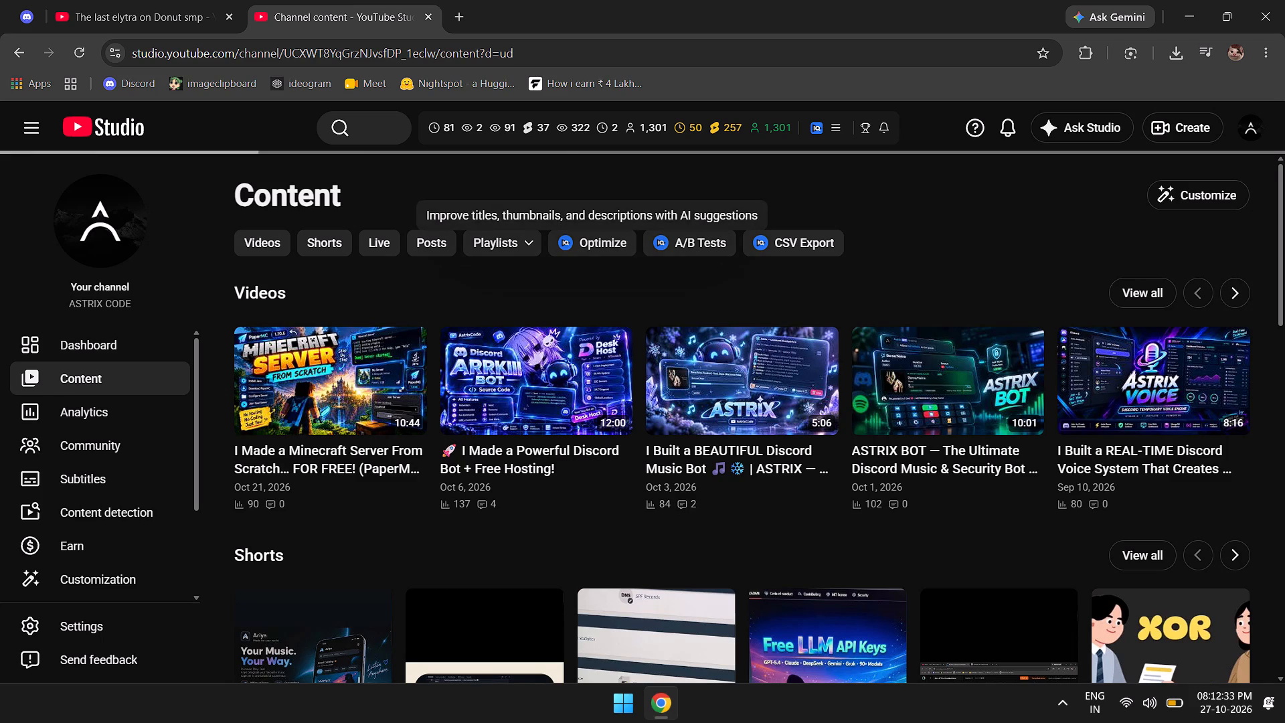
Check the latest video's performance on the channel dashboard, and close the YouTube Studio tab.
click(74, 346)
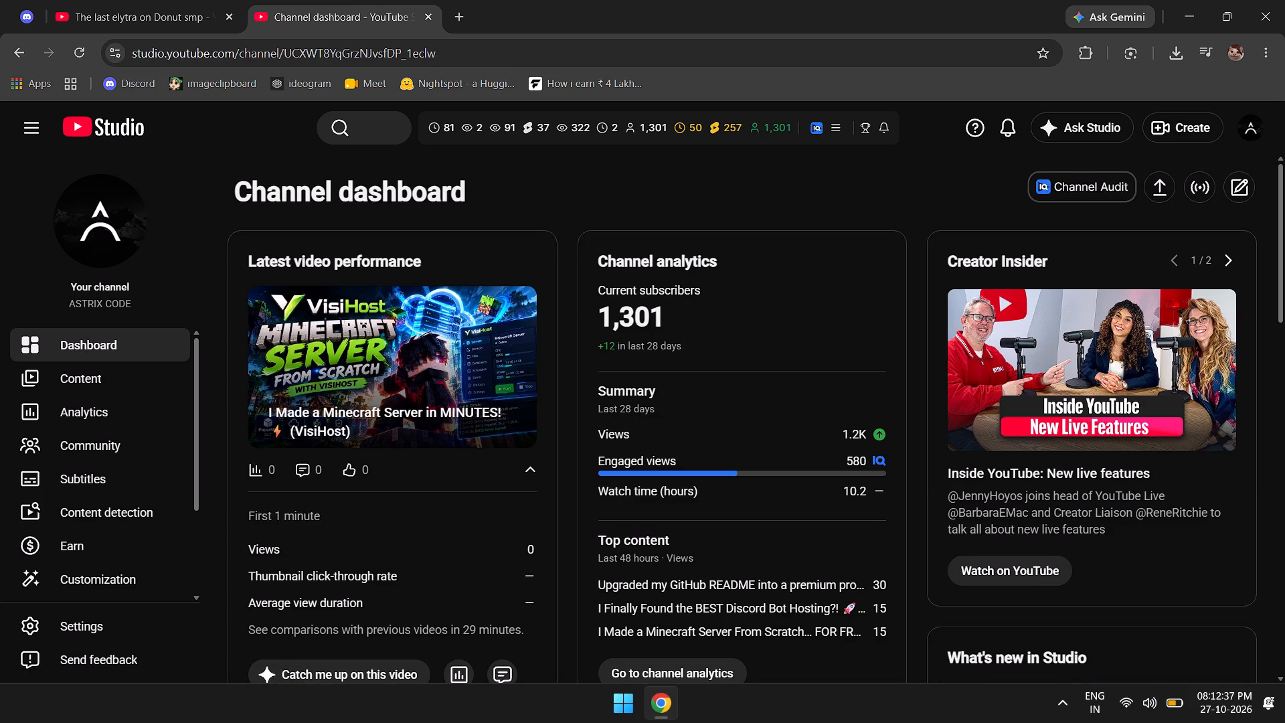
key(ctrl+w)
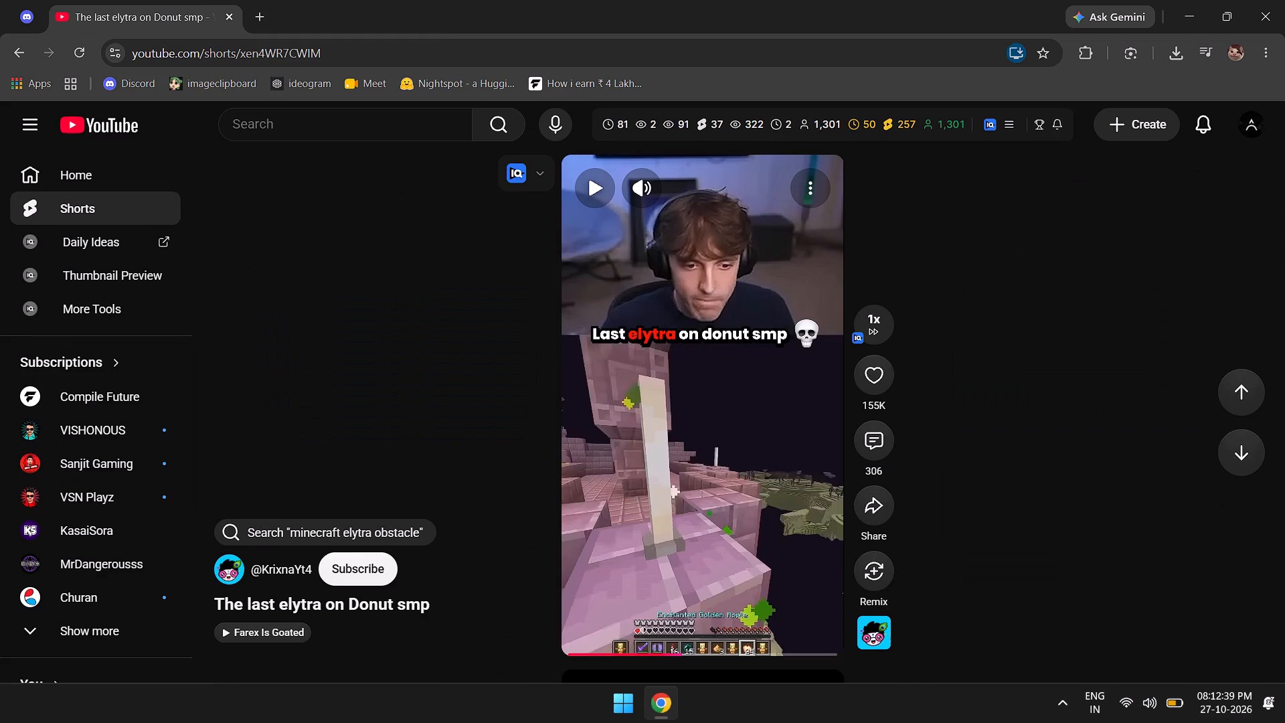
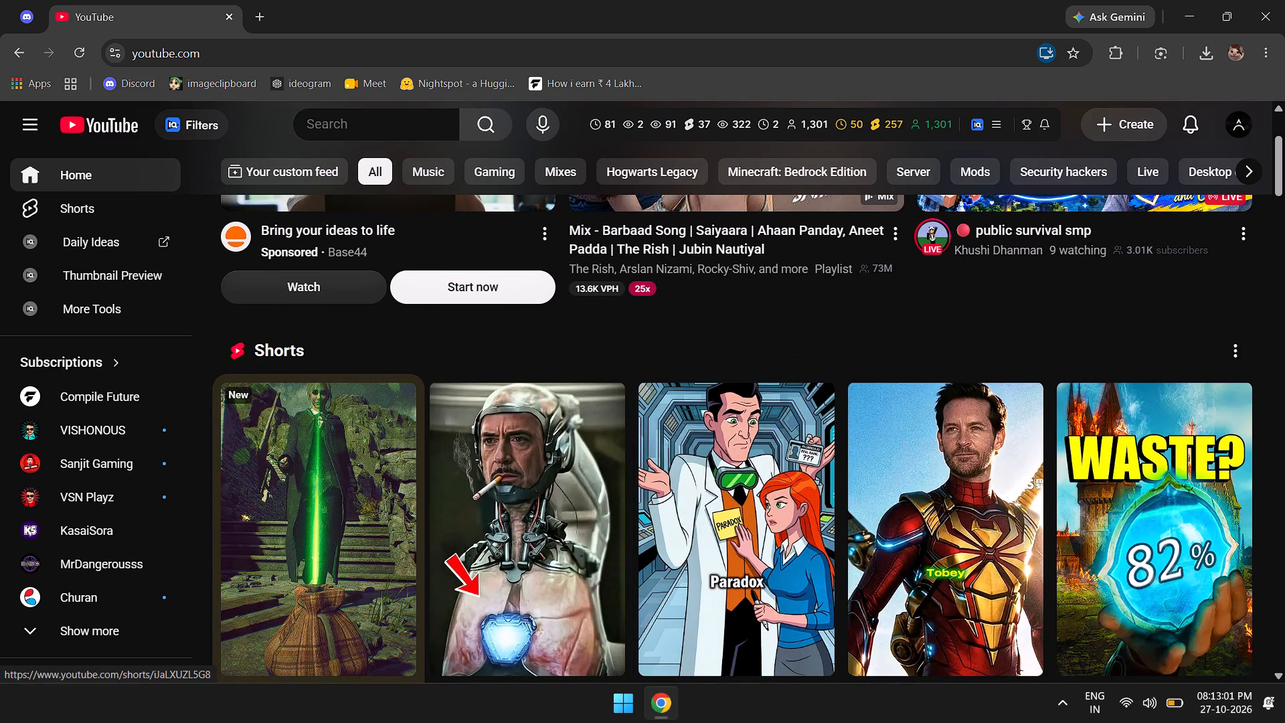
Open the Short about where Tobey's Iron Spider suit came from in the home feed's Shorts section.
scroll(331, 501, down, 1)
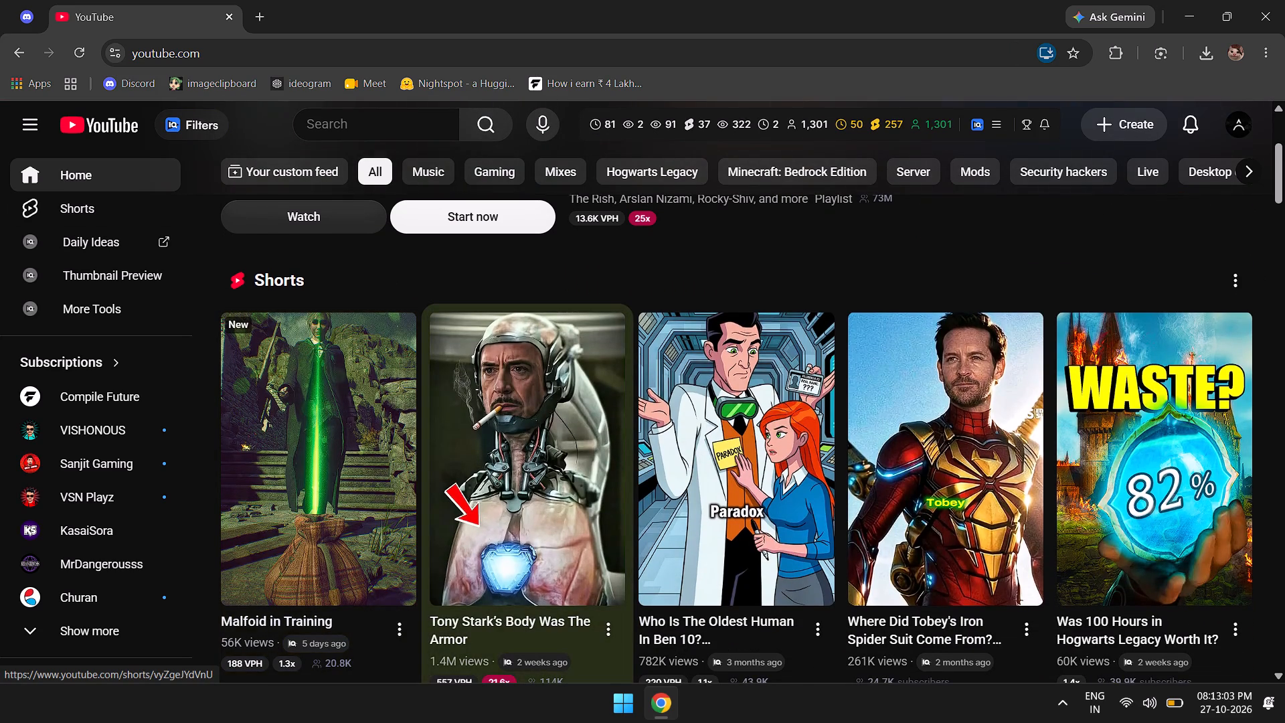
click(929, 499)
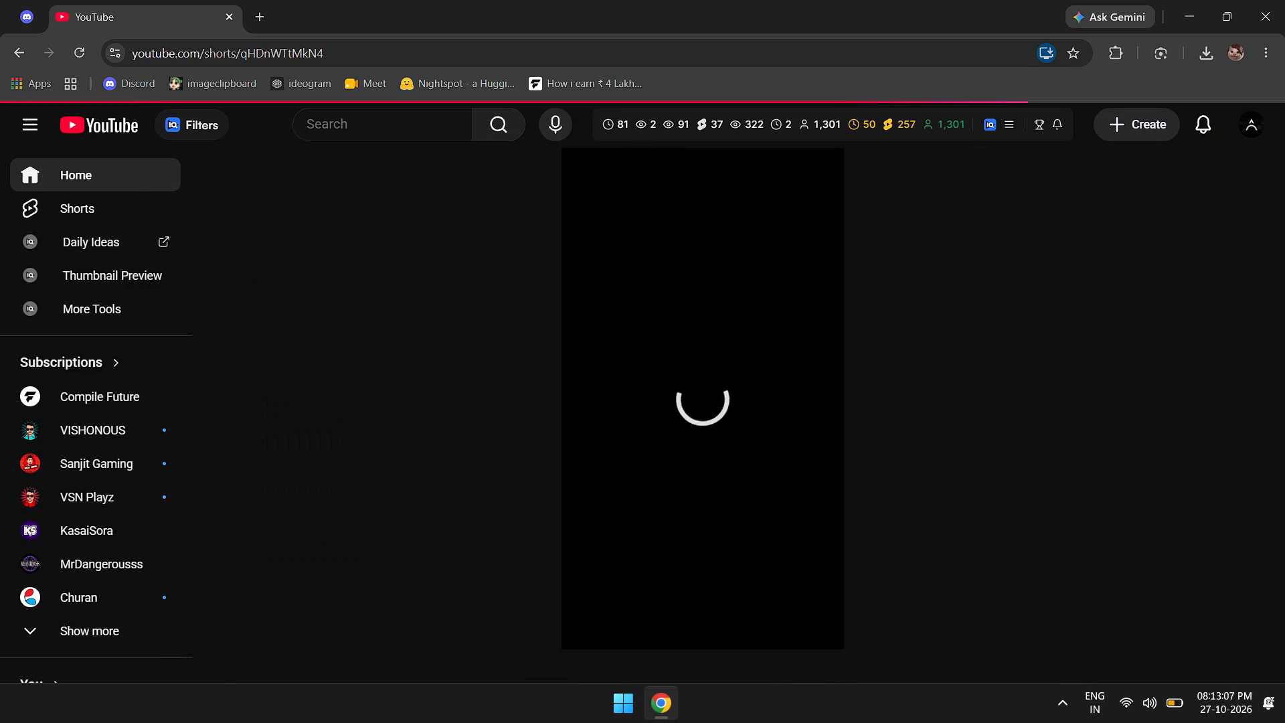